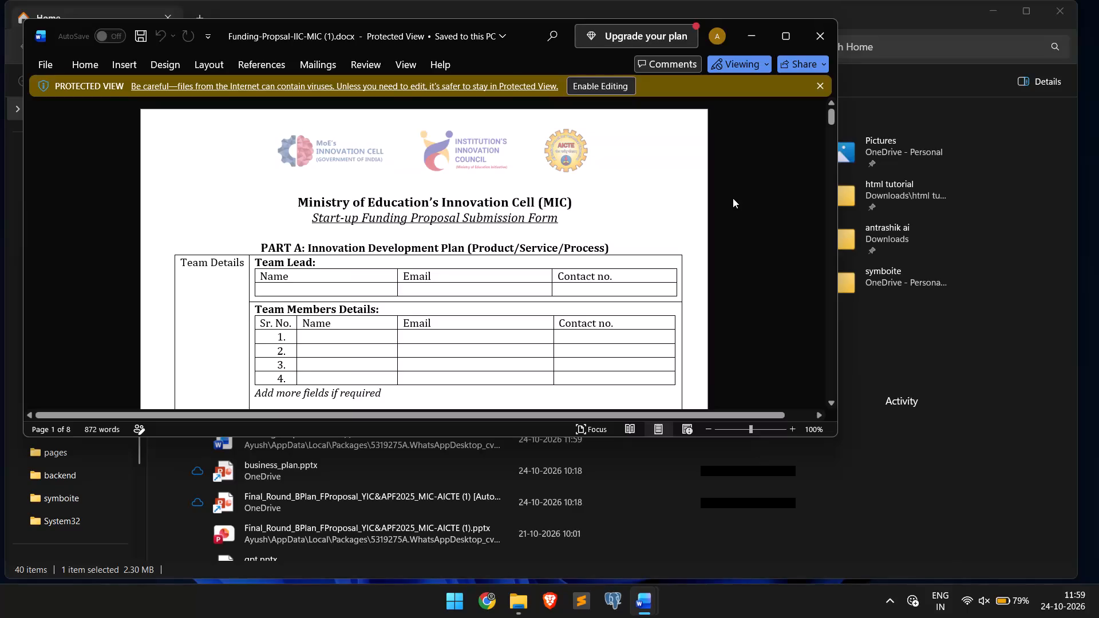
Maximize the Funding-Propsal-IIC-MIC (1).docx window and enable editing of the protected form.
{"action": "left_click", "coordinate": [788, 42]}
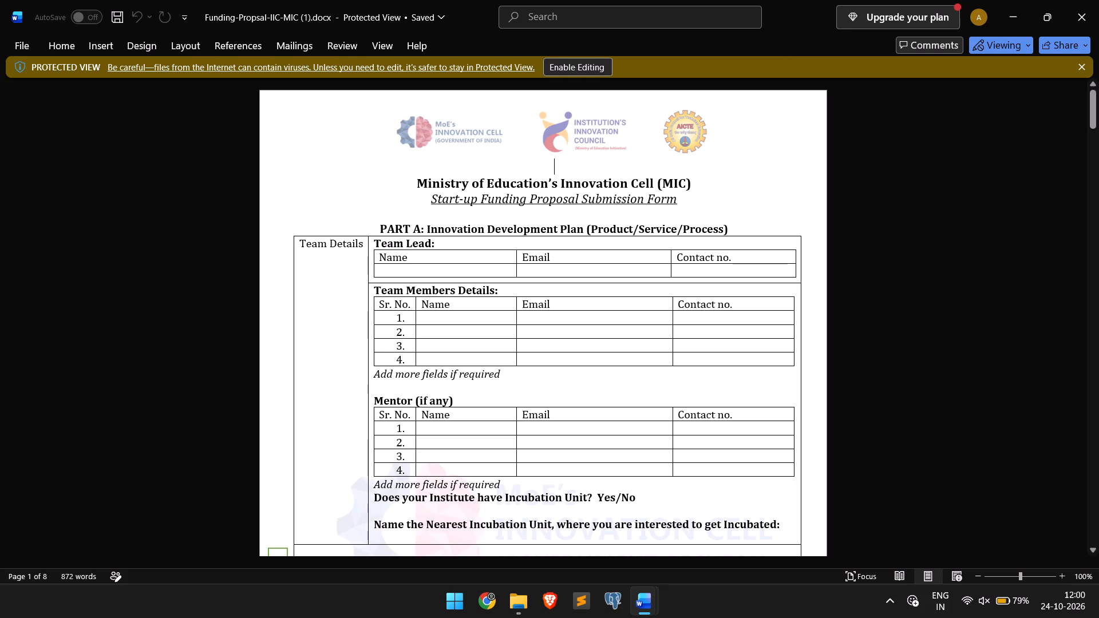
{"action": "scroll", "coordinate": [800, 178], "scroll_direction": "up", "scroll_amount": 4, "text": "ctrl"}
{"action": "scroll", "coordinate": [800, 178], "scroll_direction": "down", "scroll_amount": 1}
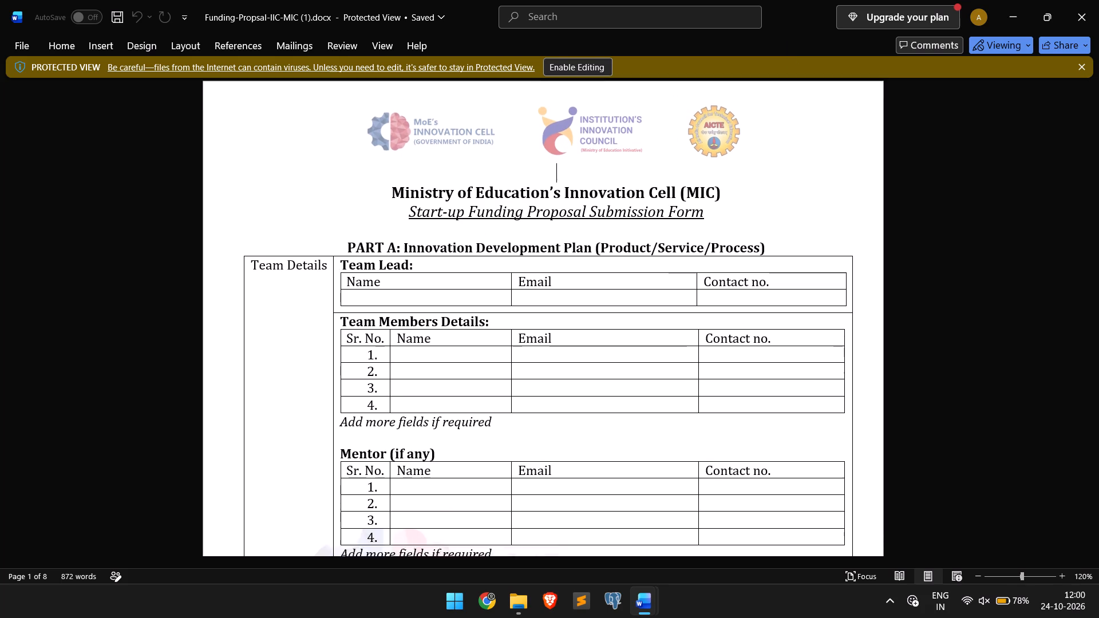
{"action": "scroll", "coordinate": [800, 178], "scroll_direction": "down", "scroll_amount": 2}
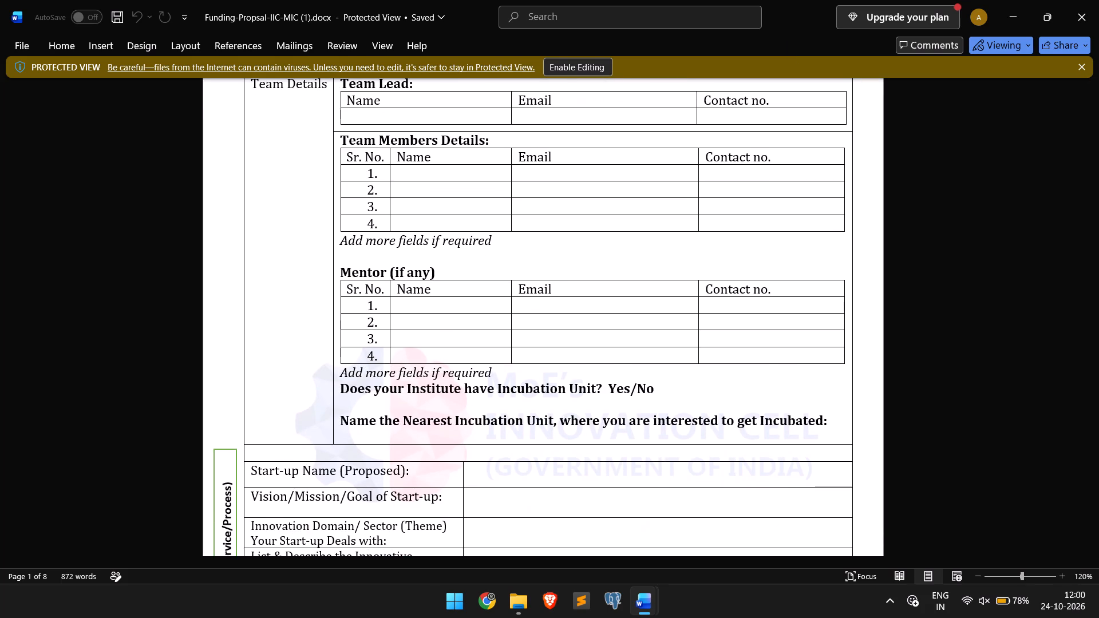
{"action": "scroll", "coordinate": [800, 178], "scroll_direction": "down", "scroll_amount": 1}
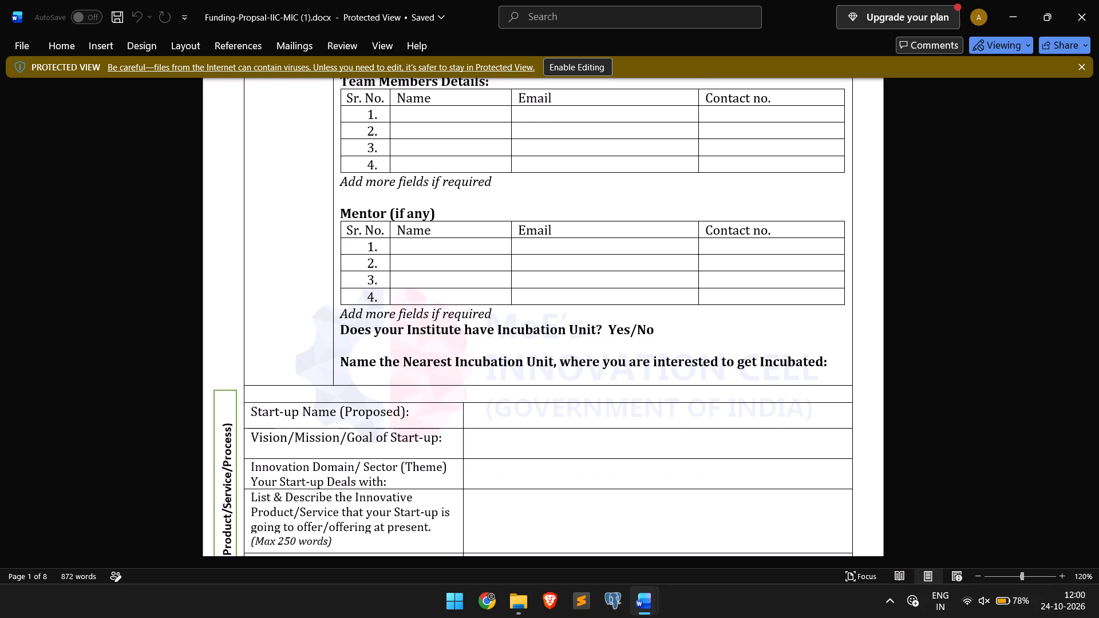
{"action": "scroll", "coordinate": [800, 178], "scroll_direction": "down", "scroll_amount": 2}
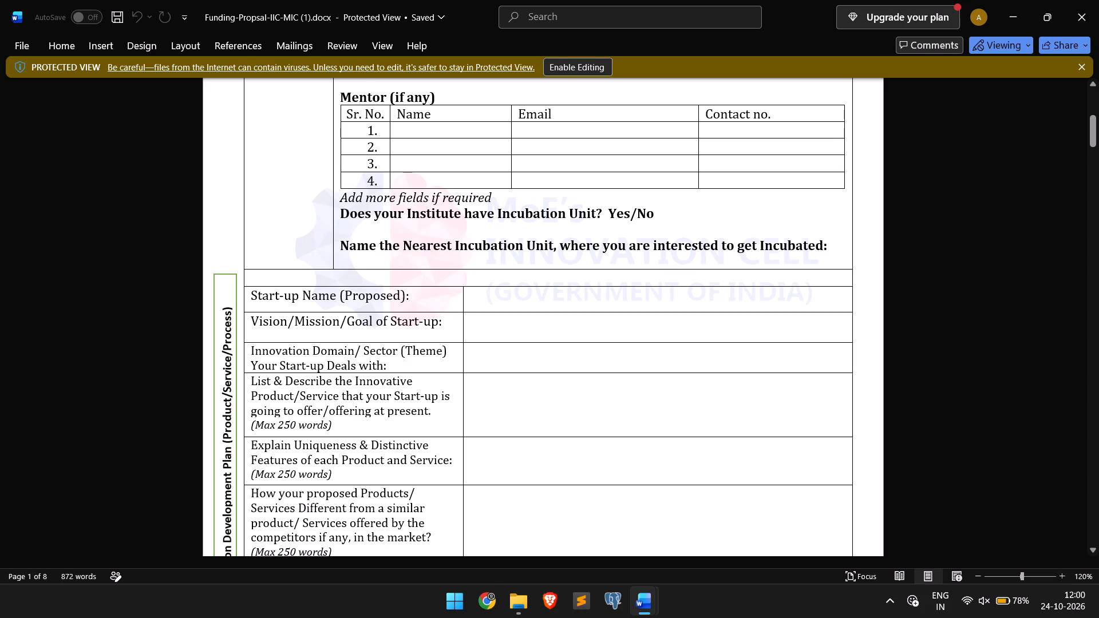
{"action": "left_click", "coordinate": [564, 65]}
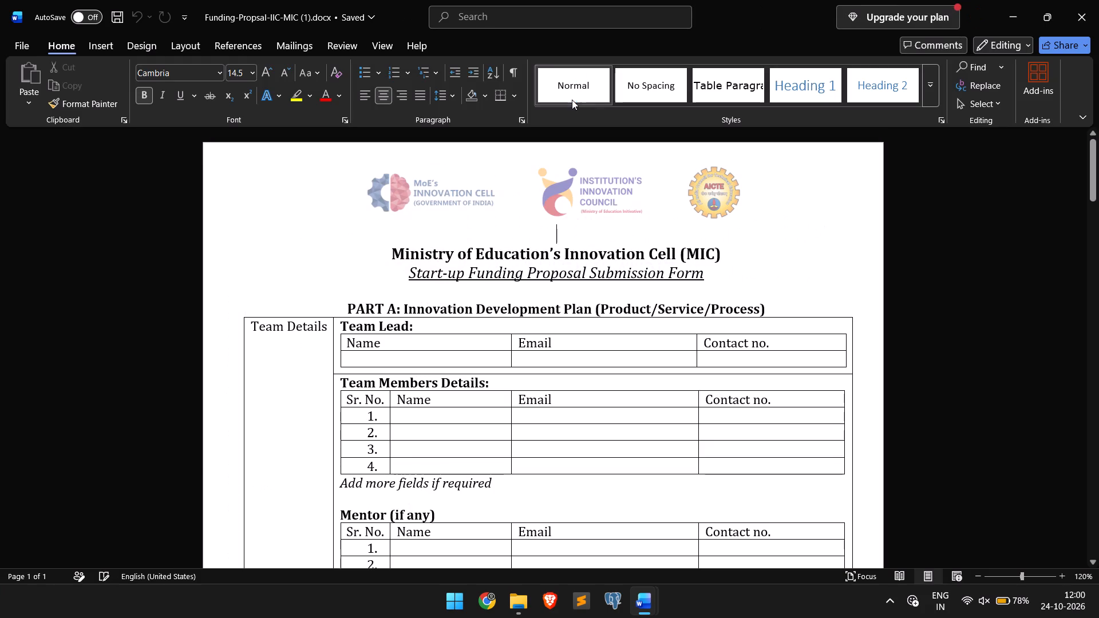
Read through the form's questions in Part A: Innovation Development Plan and the start of Part B: Business Development Plan.
{"action": "scroll", "coordinate": [585, 231], "scroll_direction": "down", "scroll_amount": 5}
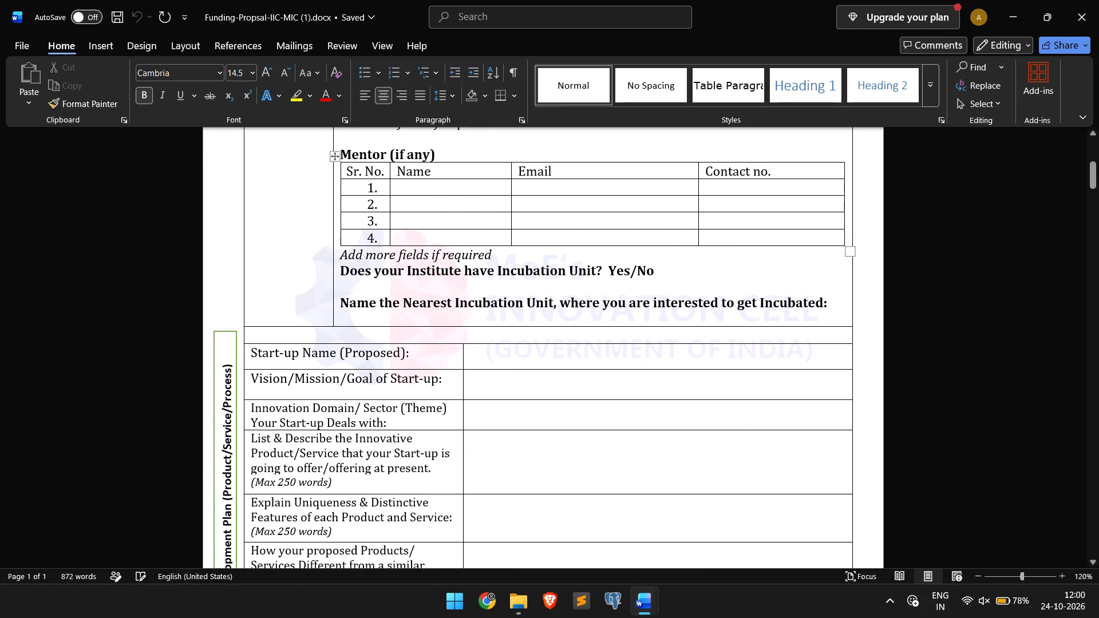
{"action": "scroll", "coordinate": [585, 231], "scroll_direction": "down", "scroll_amount": 6}
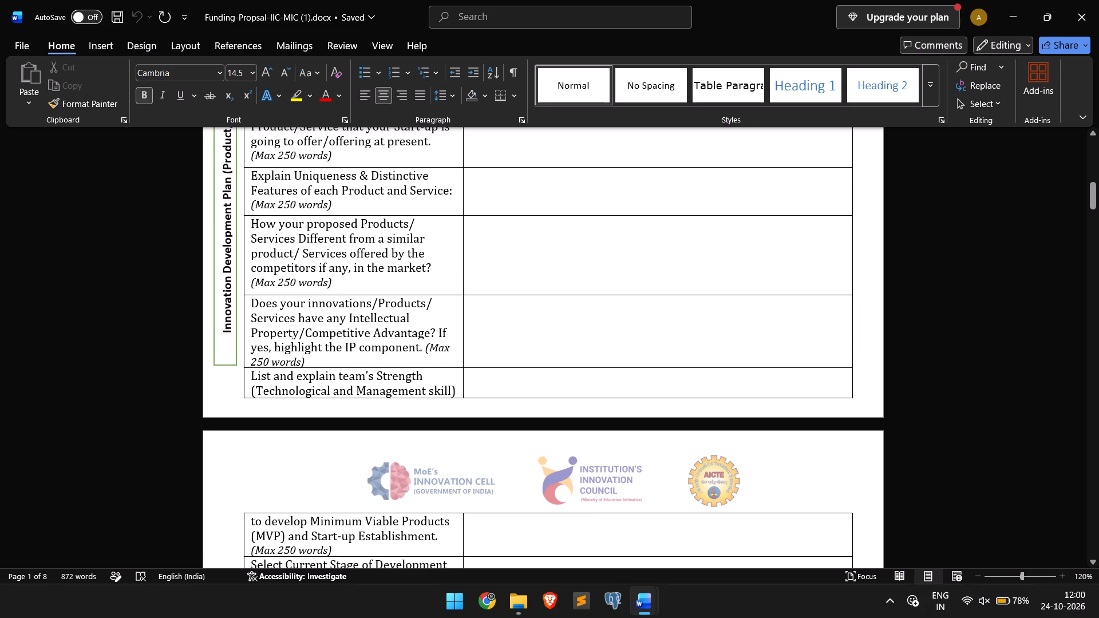
{"action": "scroll", "coordinate": [650, 314], "scroll_direction": "down", "scroll_amount": 2}
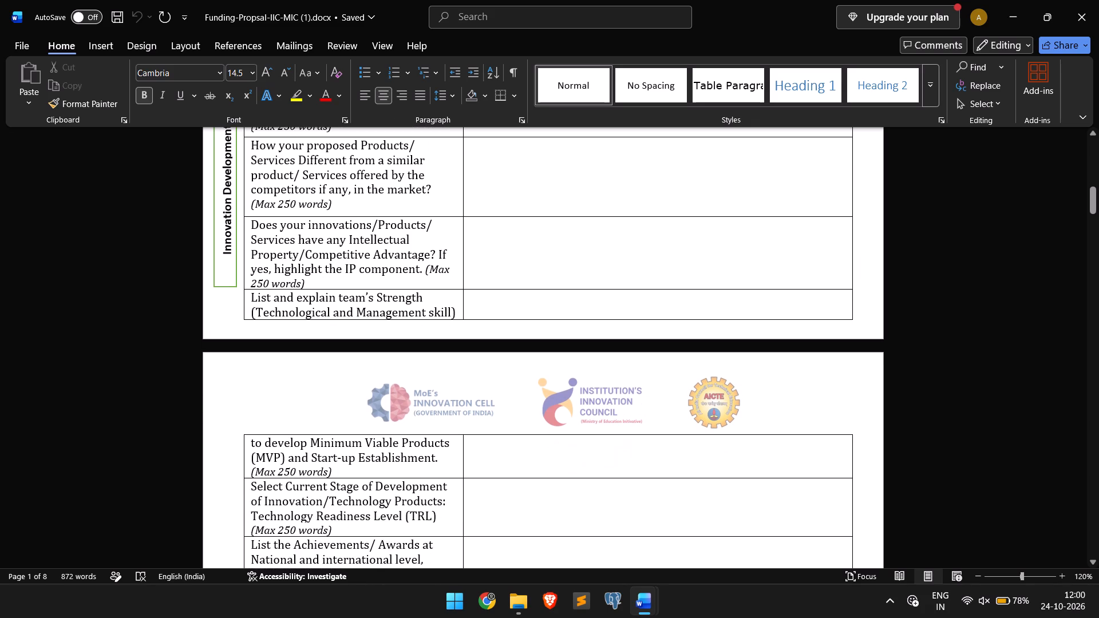
{"action": "scroll", "coordinate": [650, 314], "scroll_direction": "down", "scroll_amount": 2}
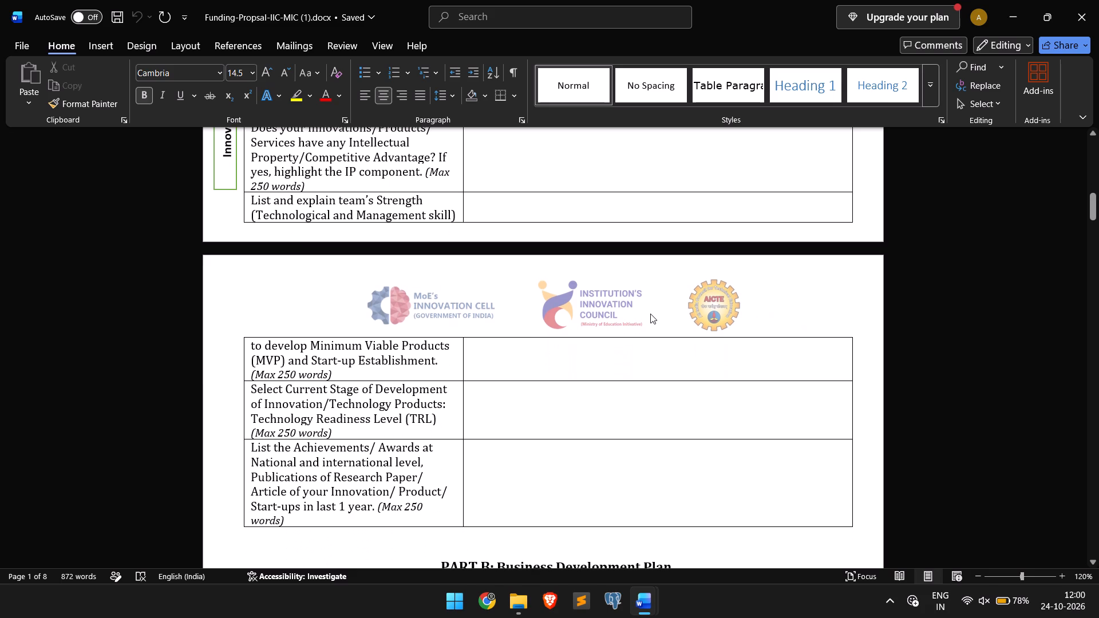
{"action": "scroll", "coordinate": [650, 314], "scroll_direction": "down", "scroll_amount": 6}
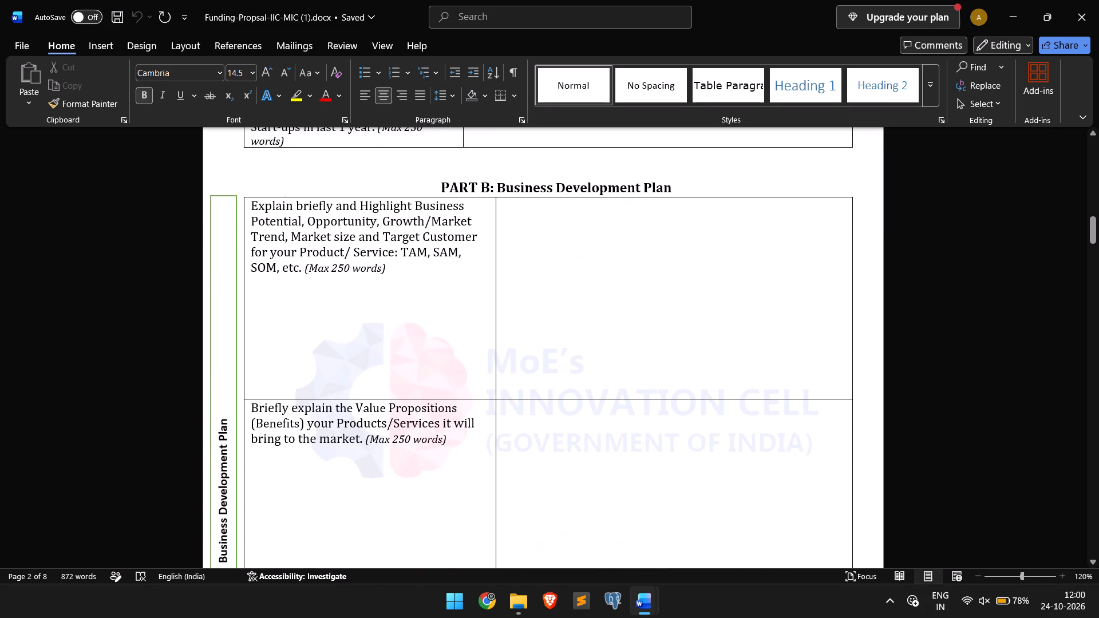
{"action": "scroll", "coordinate": [650, 314], "scroll_direction": "down", "scroll_amount": 1}
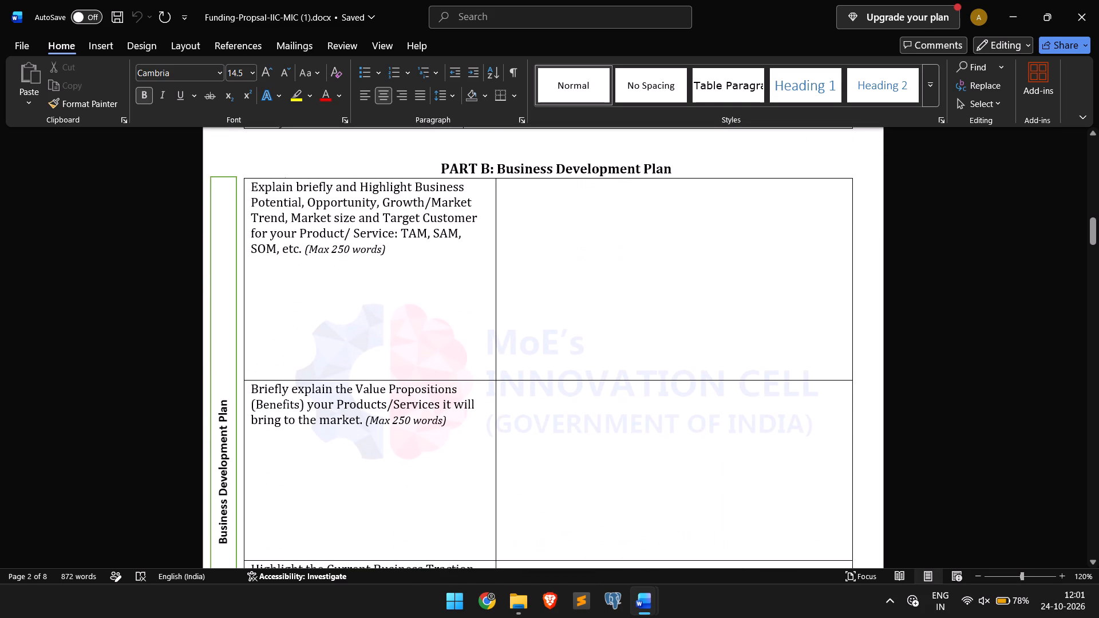
{"action": "scroll", "coordinate": [651, 310], "scroll_direction": "down", "scroll_amount": 1}
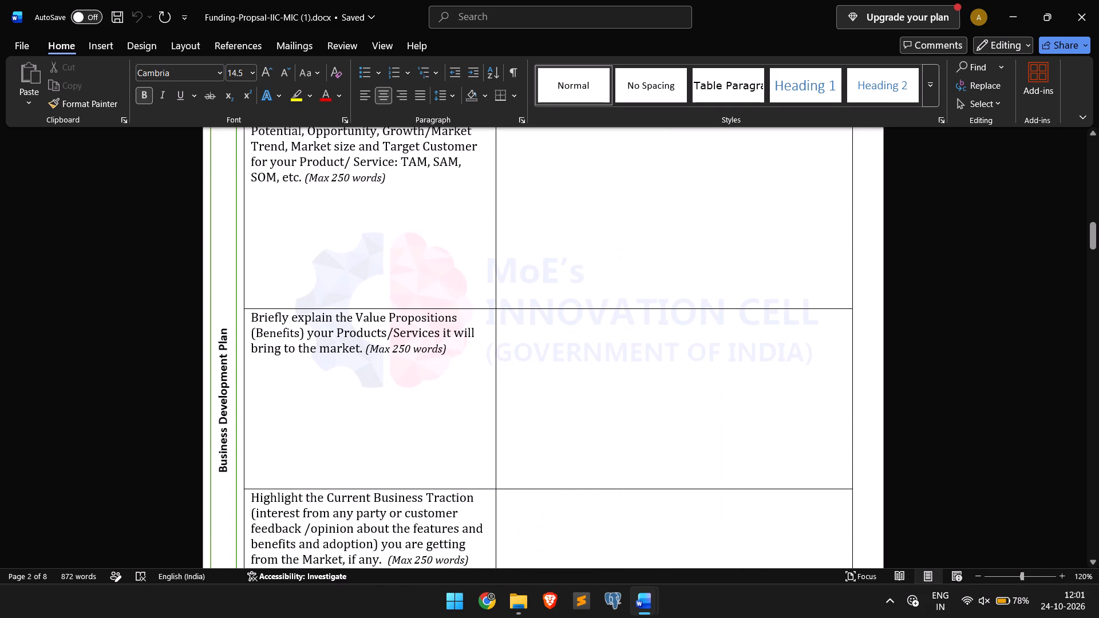
{"action": "scroll", "coordinate": [654, 297], "scroll_direction": "up", "scroll_amount": 9}
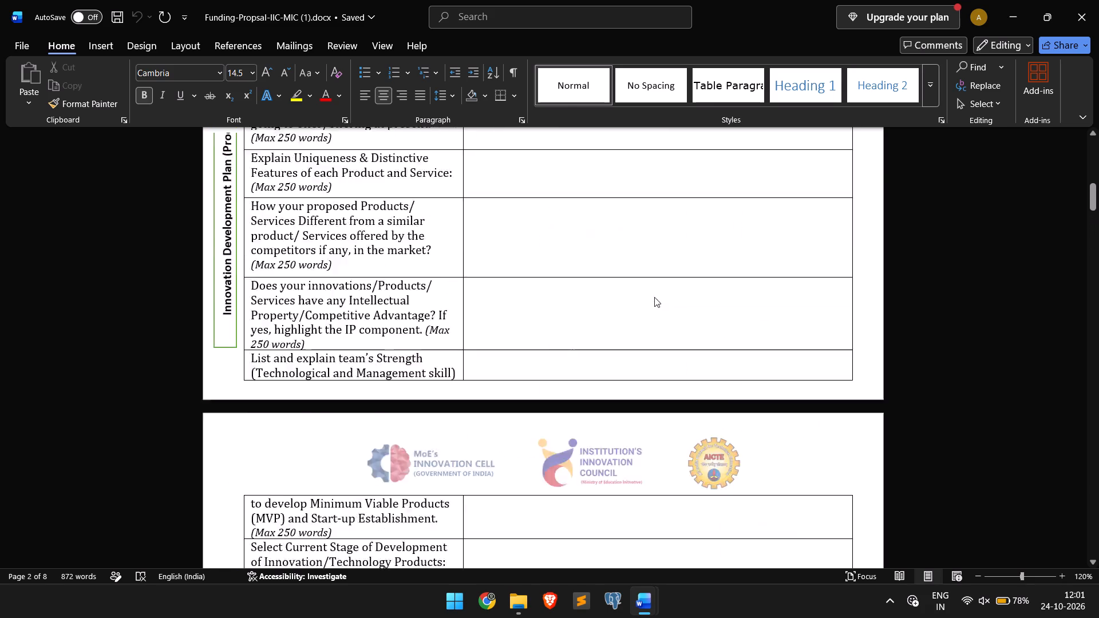
{"action": "scroll", "coordinate": [654, 297], "scroll_direction": "up", "scroll_amount": 3}
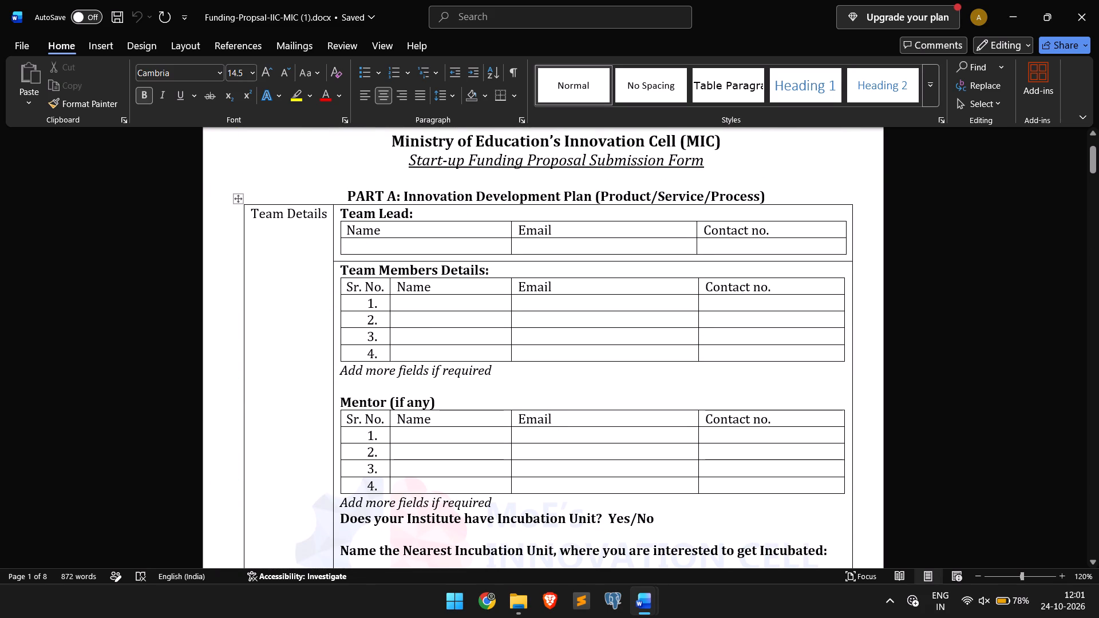
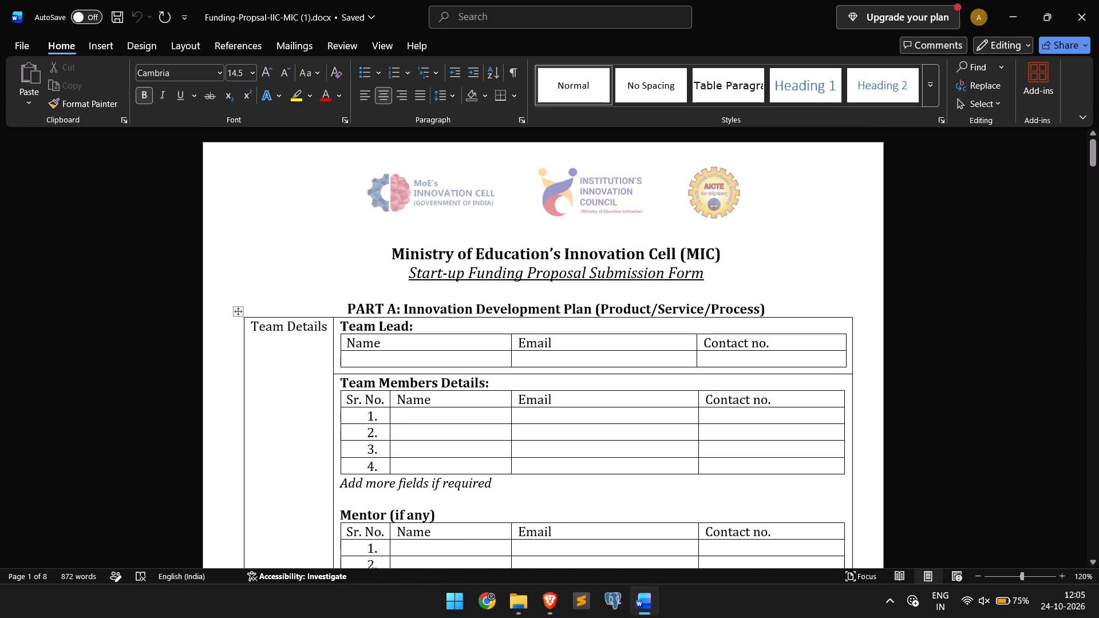
{"action": "scroll", "coordinate": [802, 267], "scroll_direction": "down", "scroll_amount": 2}
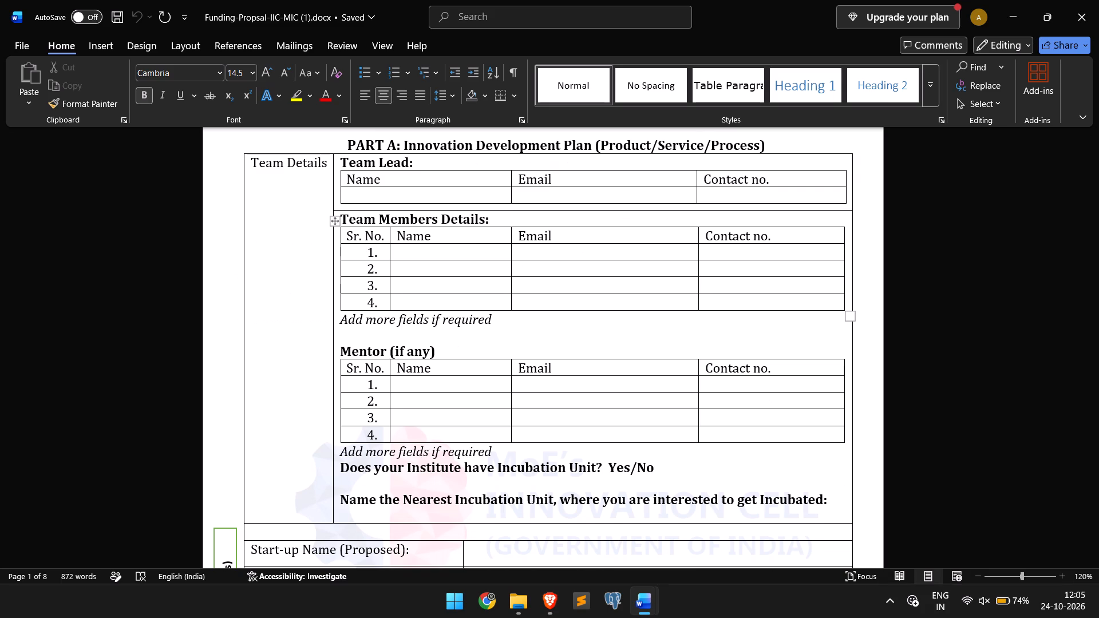
{"action": "scroll", "coordinate": [802, 267], "scroll_direction": "down", "scroll_amount": 1}
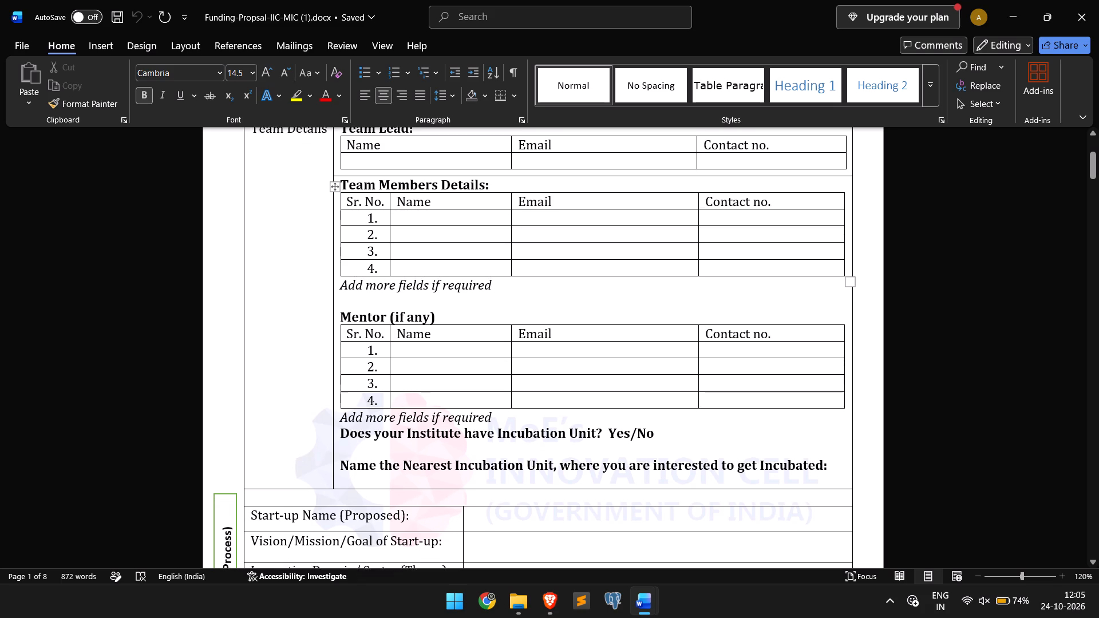
{"action": "scroll", "coordinate": [802, 267], "scroll_direction": "down", "scroll_amount": 3}
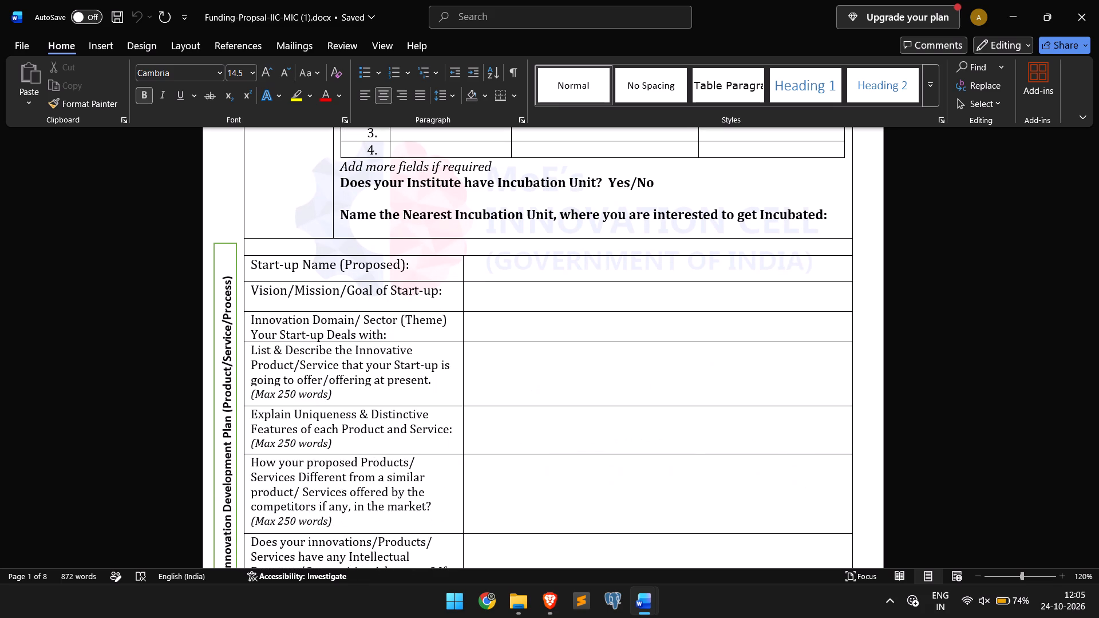
{"action": "scroll", "coordinate": [802, 267], "scroll_direction": "up", "scroll_amount": 5}
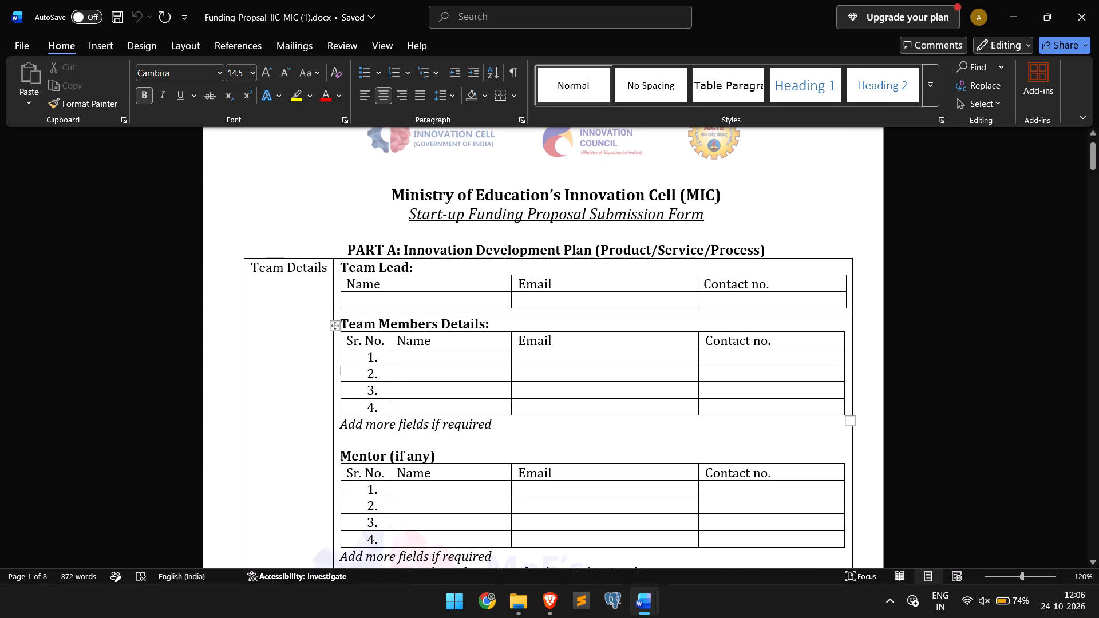
{"action": "scroll", "coordinate": [802, 267], "scroll_direction": "down", "scroll_amount": 2}
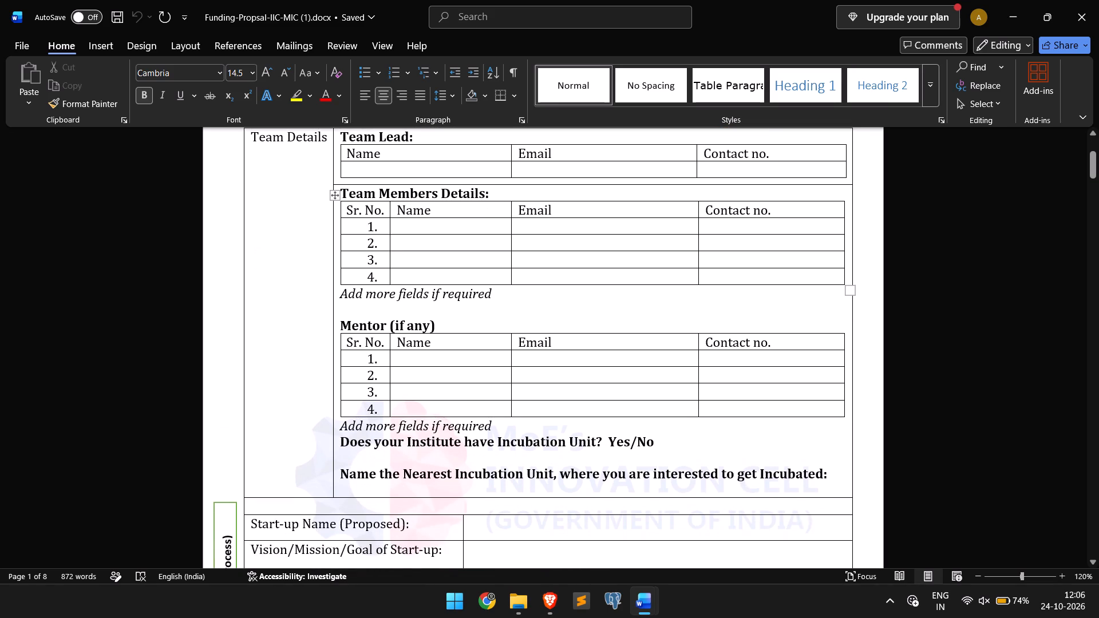
{"action": "scroll", "coordinate": [802, 267], "scroll_direction": "down", "scroll_amount": 4}
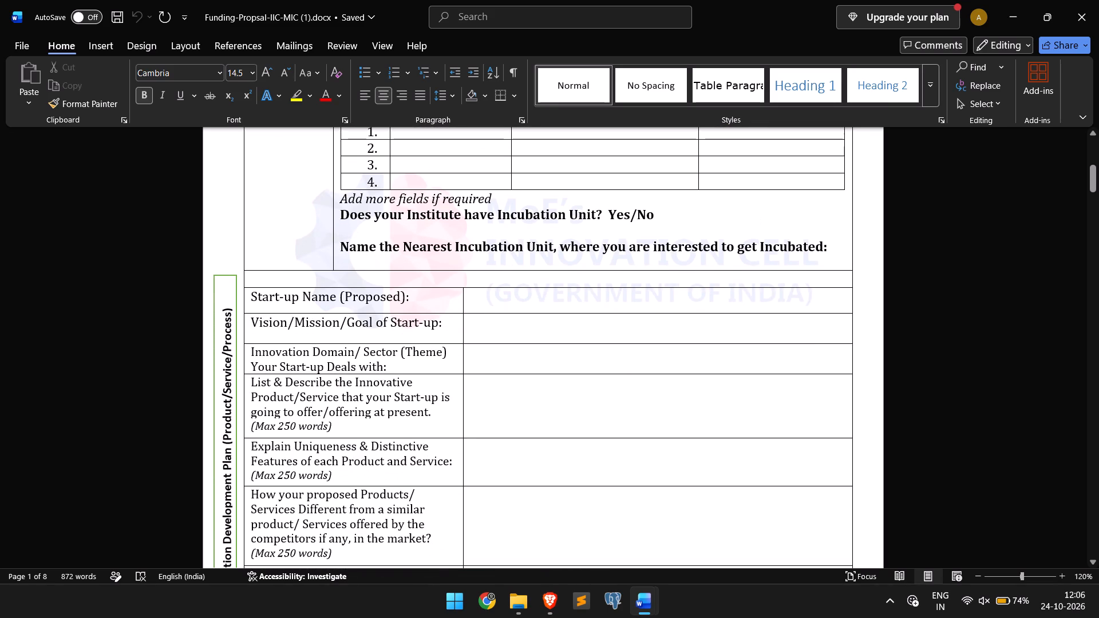
{"action": "scroll", "coordinate": [802, 267], "scroll_direction": "down", "scroll_amount": 2}
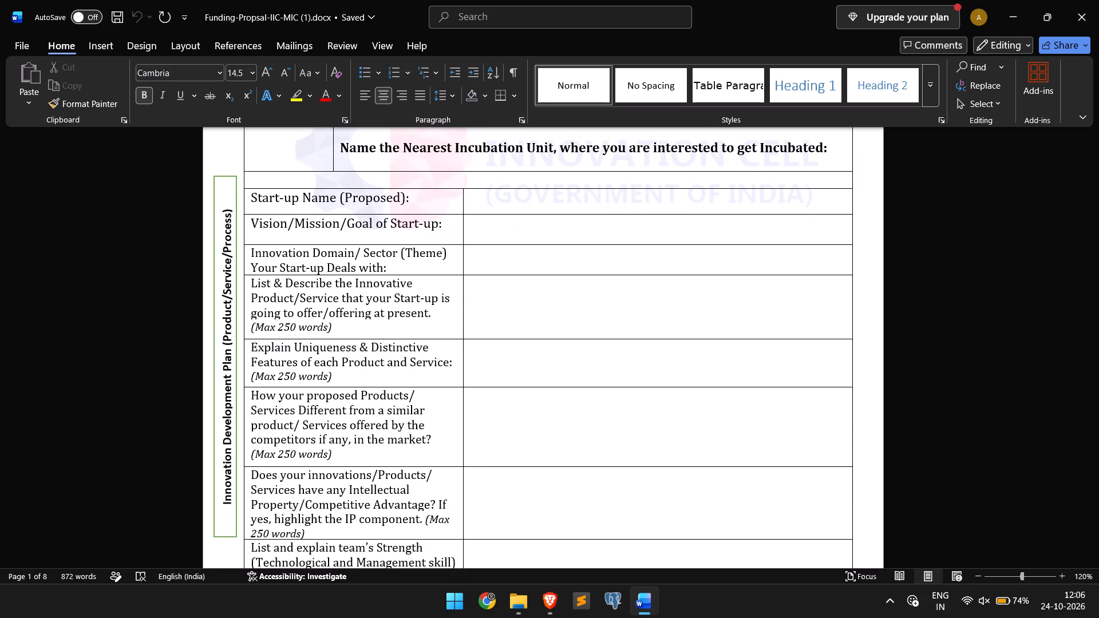
{"action": "scroll", "coordinate": [802, 267], "scroll_direction": "down", "scroll_amount": 2}
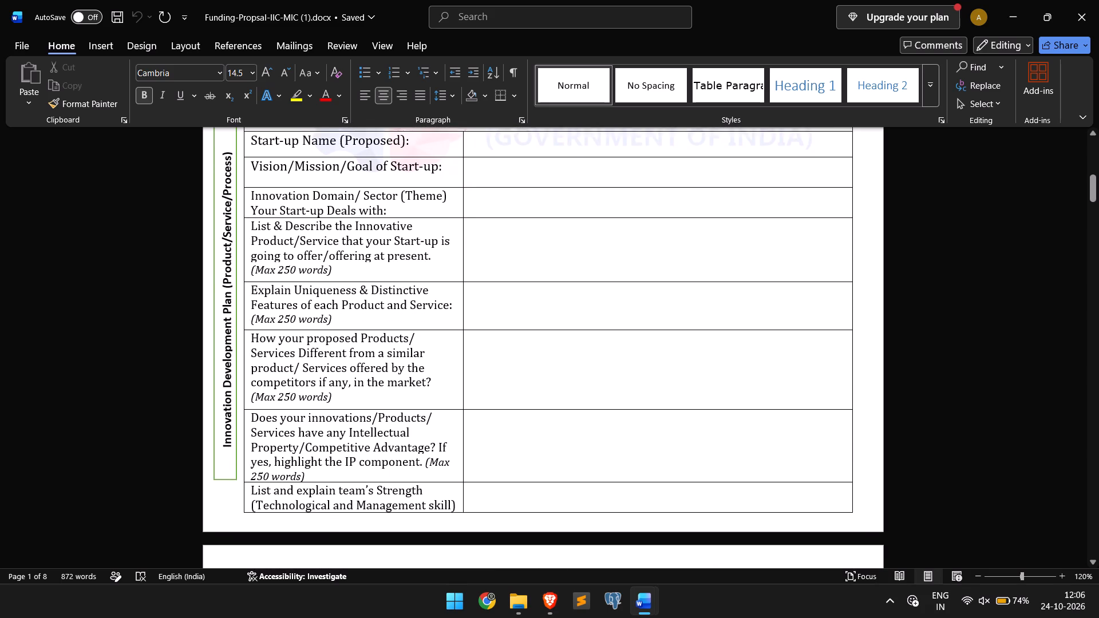
{"action": "scroll", "coordinate": [802, 267], "scroll_direction": "down", "scroll_amount": 6}
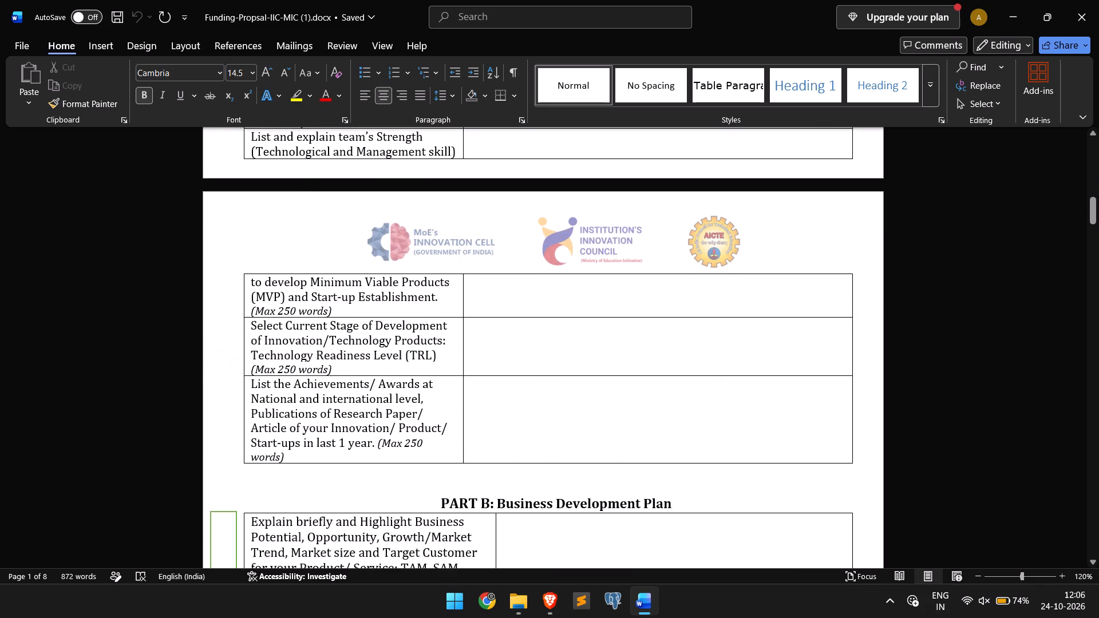
Review the Part B: Business Development Plan questions, from market potential and value propositions to challenges and incubation or grant support.
{"action": "scroll", "coordinate": [802, 267], "scroll_direction": "down", "scroll_amount": 5}
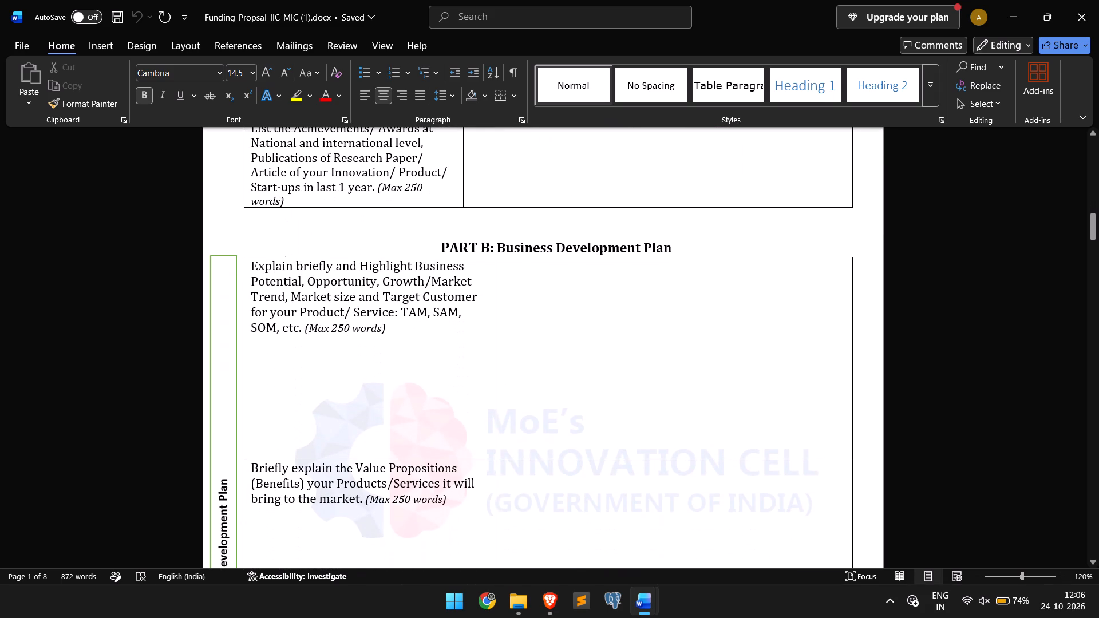
{"action": "scroll", "coordinate": [802, 267], "scroll_direction": "down", "scroll_amount": 8}
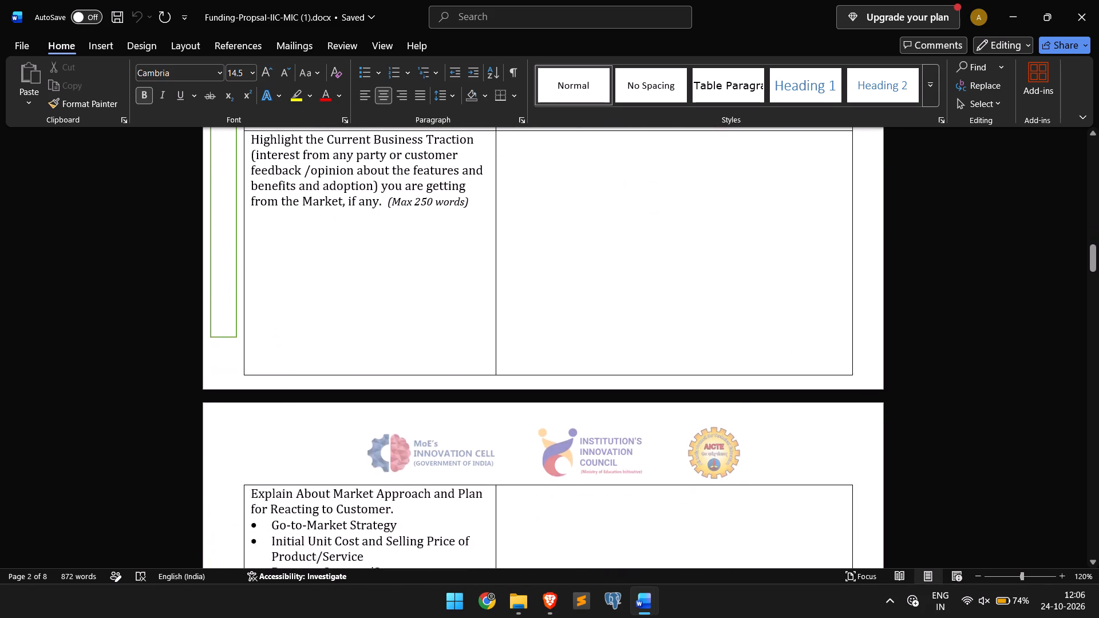
{"action": "scroll", "coordinate": [802, 267], "scroll_direction": "down", "scroll_amount": 11}
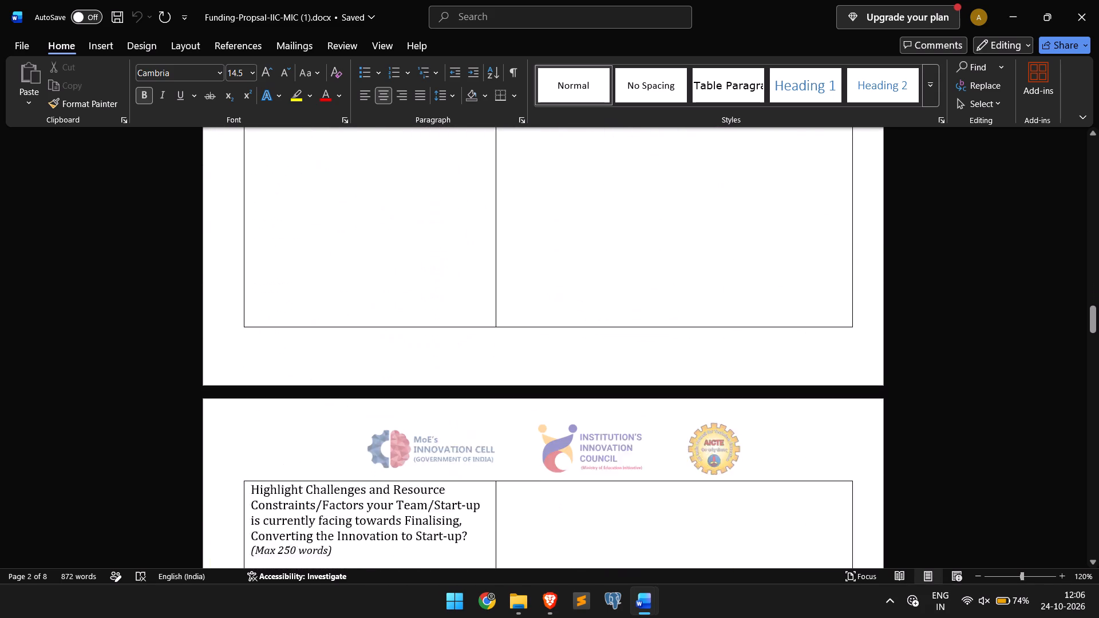
{"action": "scroll", "coordinate": [802, 267], "scroll_direction": "down", "scroll_amount": 4}
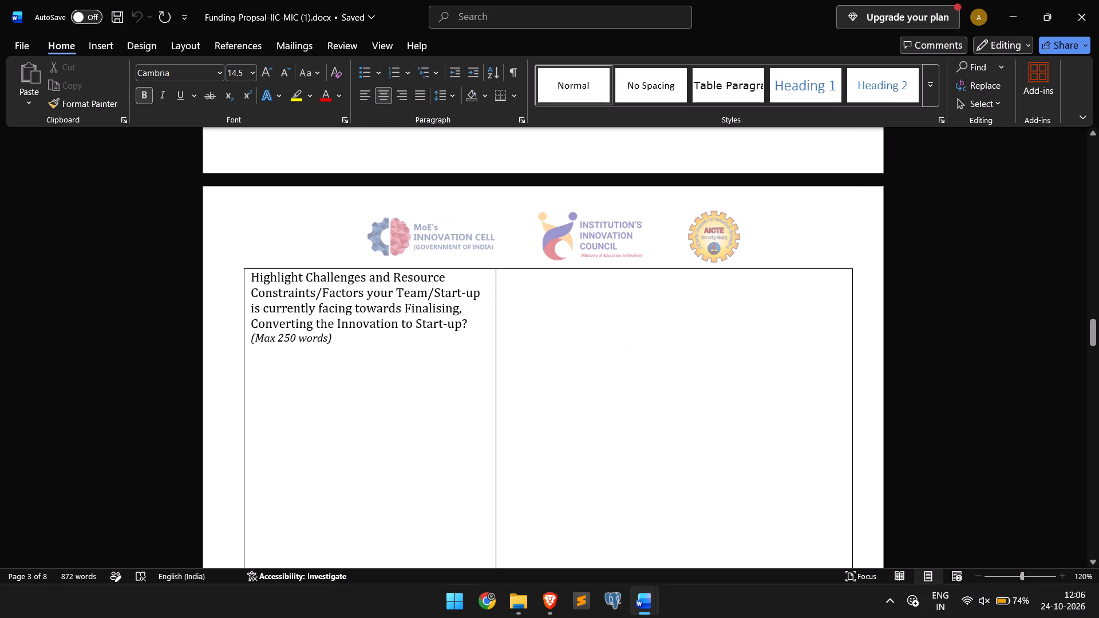
{"action": "scroll", "coordinate": [802, 267], "scroll_direction": "down", "scroll_amount": 5}
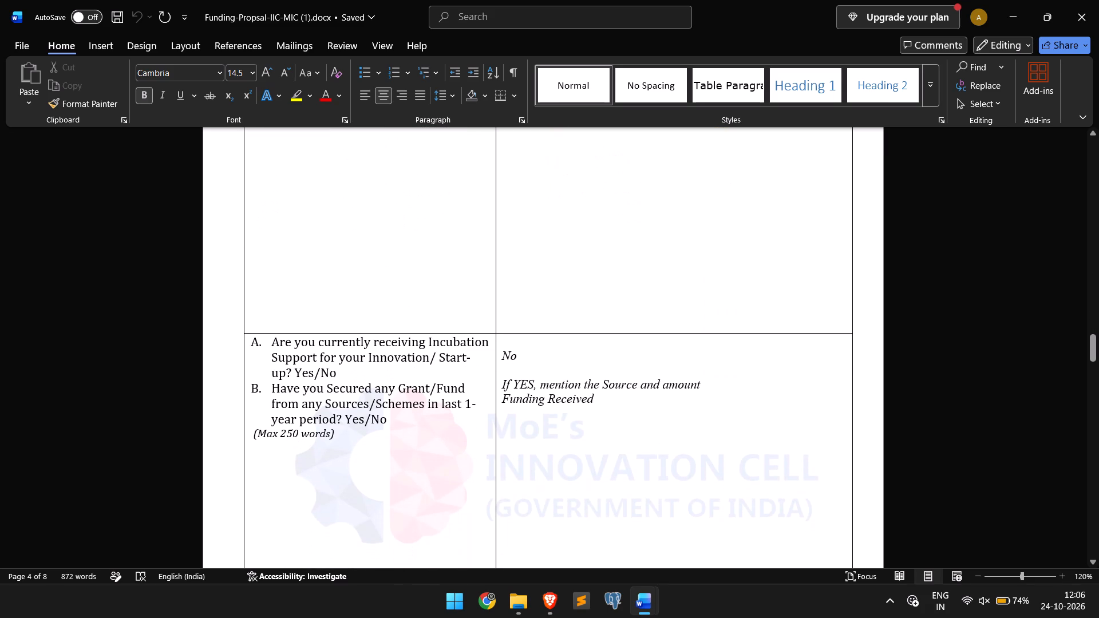
Review the start of Part C: Financial Plan, covering the CAPEX/OPEX projection requirement and fund requirement rows 1 to 3.
{"action": "scroll", "coordinate": [802, 267], "scroll_direction": "down", "scroll_amount": 9}
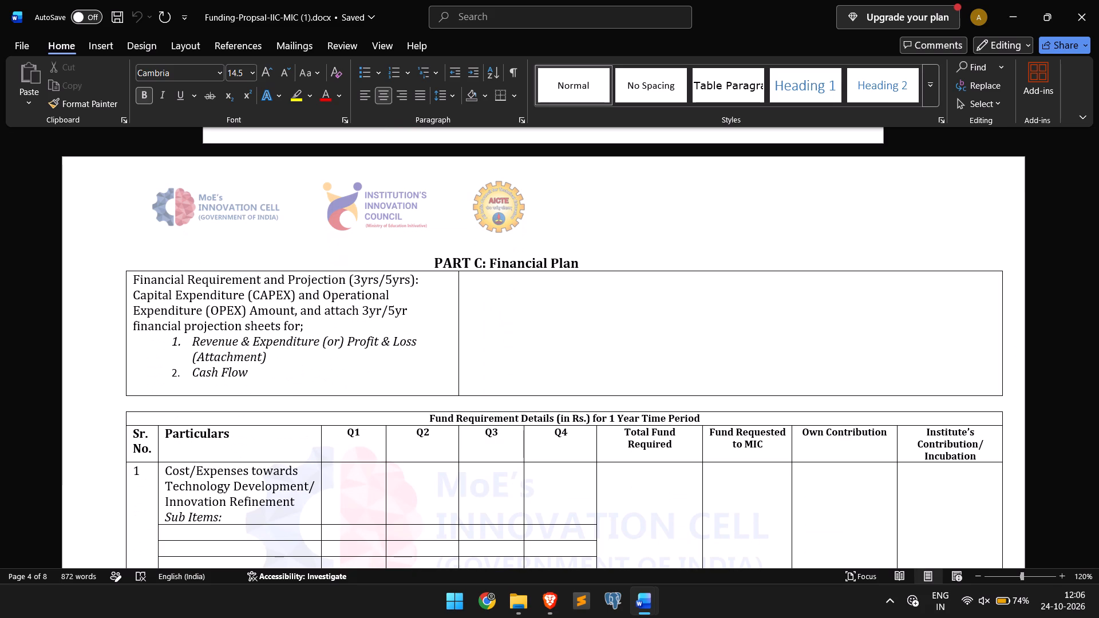
{"action": "scroll", "coordinate": [802, 267], "scroll_direction": "down", "scroll_amount": 6}
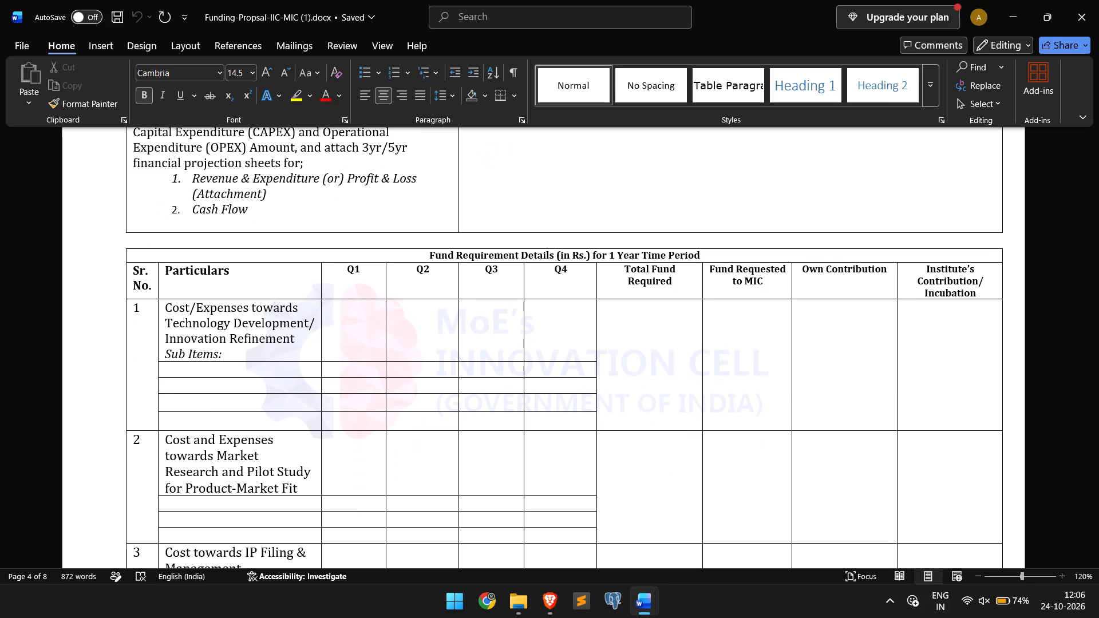
{"action": "scroll", "coordinate": [802, 267], "scroll_direction": "down", "scroll_amount": 1}
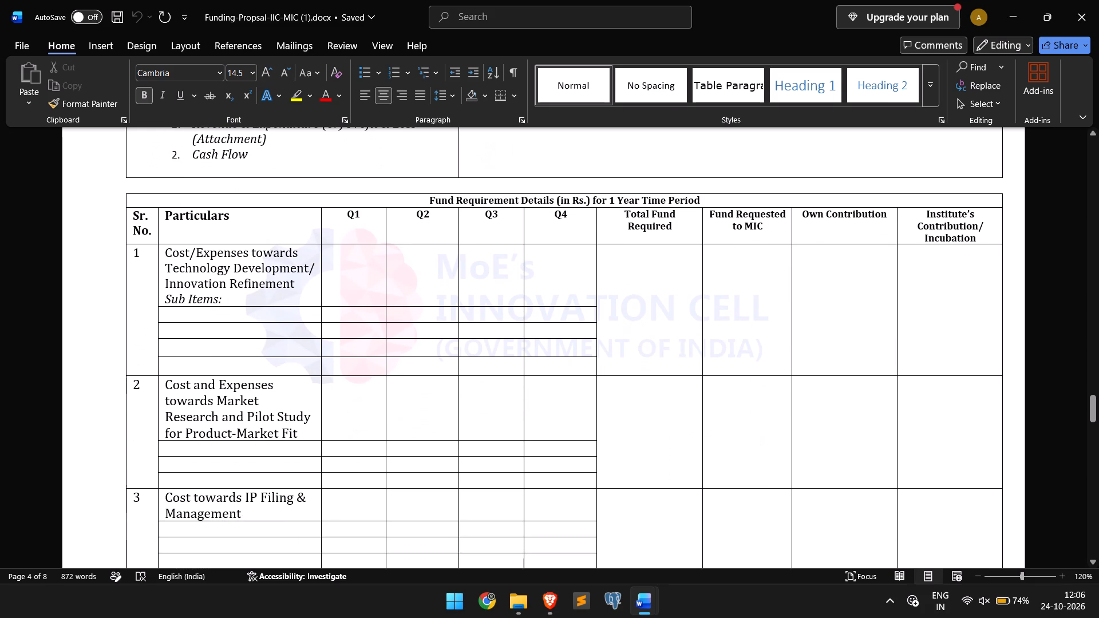
{"action": "scroll", "coordinate": [802, 267], "scroll_direction": "down", "scroll_amount": 1}
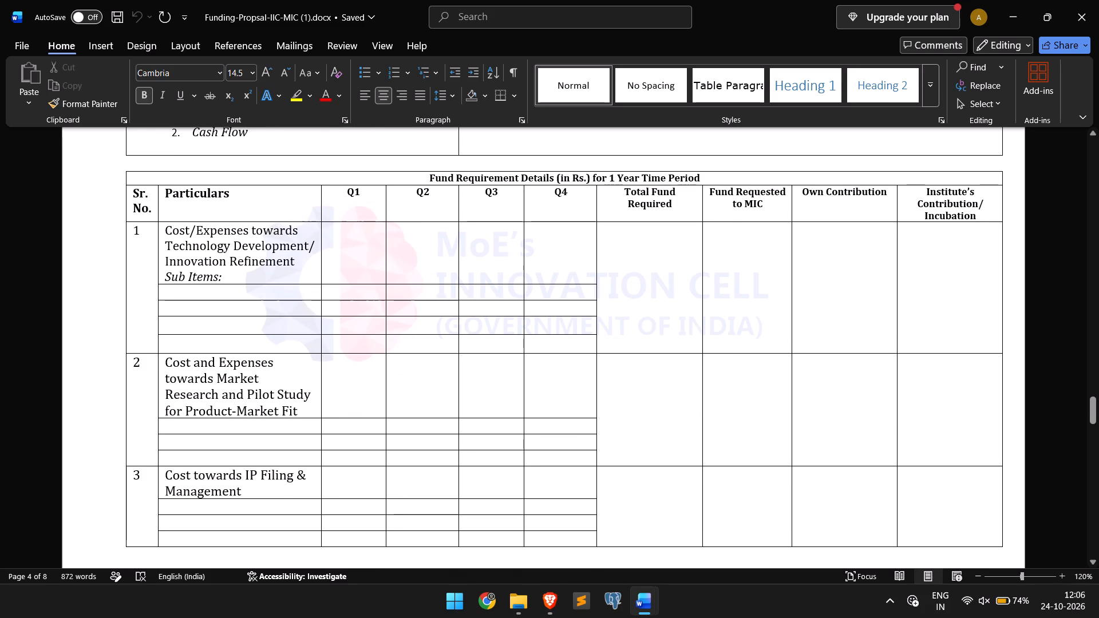
{"action": "scroll", "coordinate": [802, 267], "scroll_direction": "down", "scroll_amount": 3}
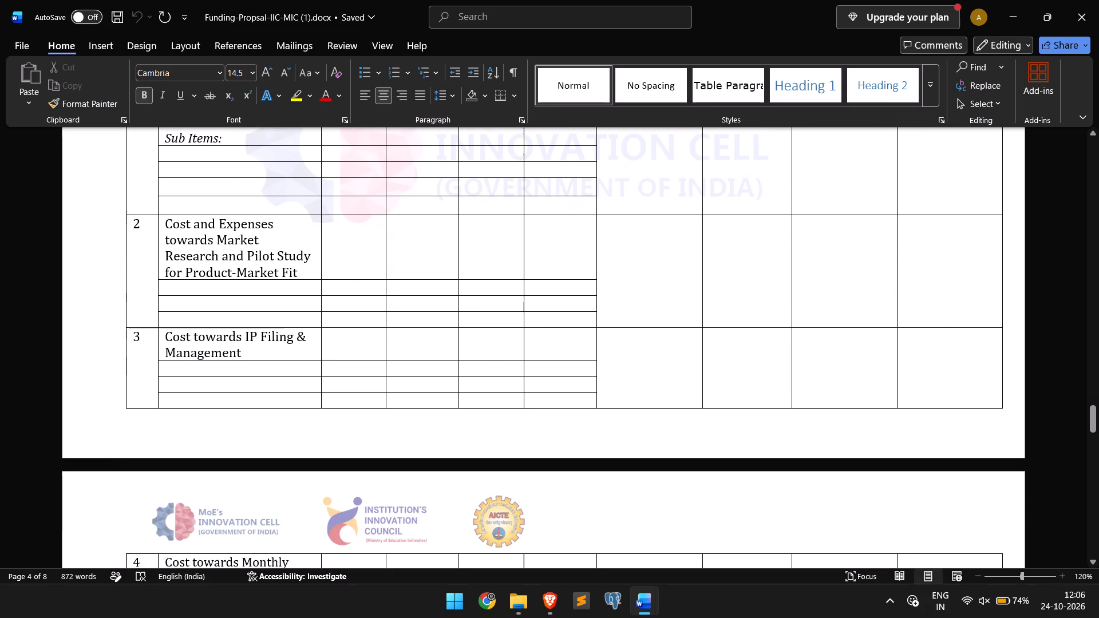
Review fund requirement rows 4 to 7, the Grand Total row and the funding notes below the Part C table.
{"action": "scroll", "coordinate": [802, 267], "scroll_direction": "down", "scroll_amount": 3}
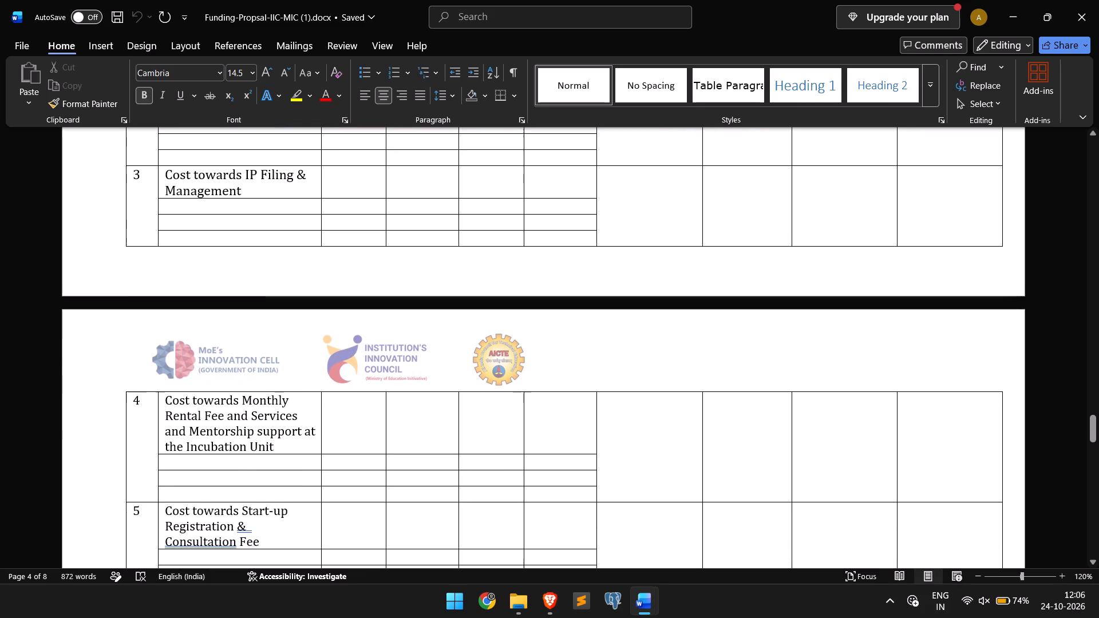
{"action": "scroll", "coordinate": [802, 267], "scroll_direction": "down", "scroll_amount": 1}
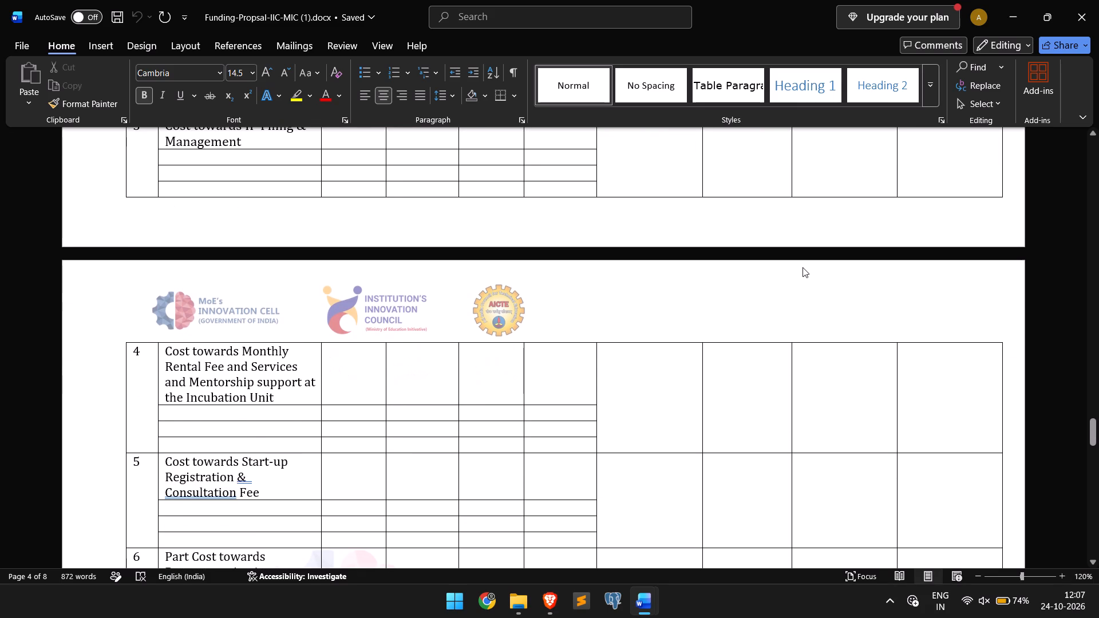
{"action": "scroll", "coordinate": [802, 267], "scroll_direction": "down", "scroll_amount": 2}
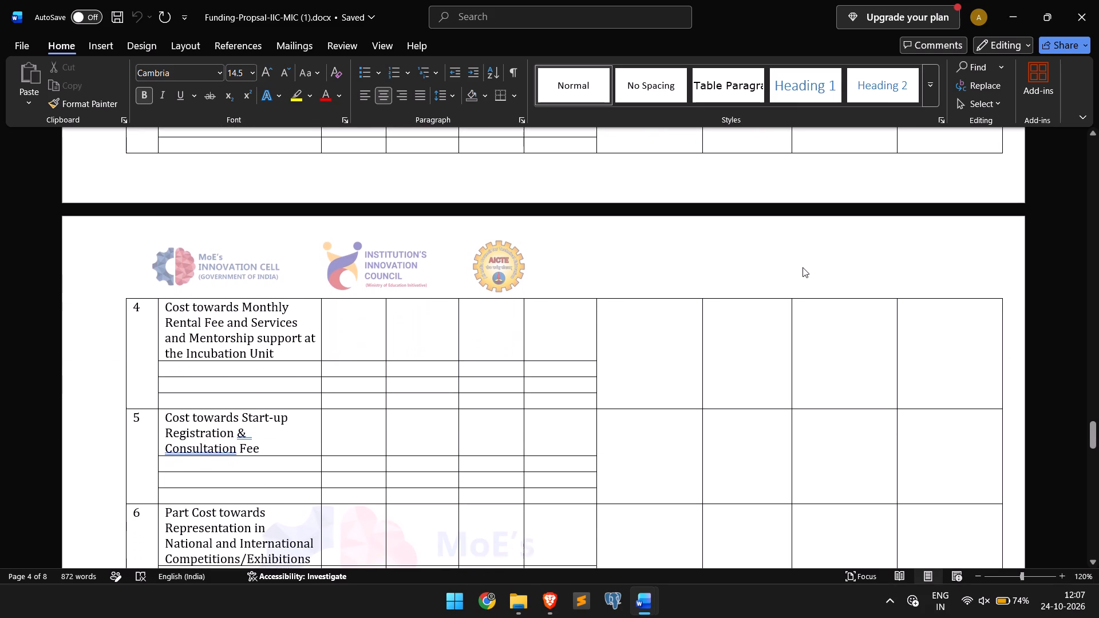
{"action": "scroll", "coordinate": [802, 267], "scroll_direction": "down", "scroll_amount": 2}
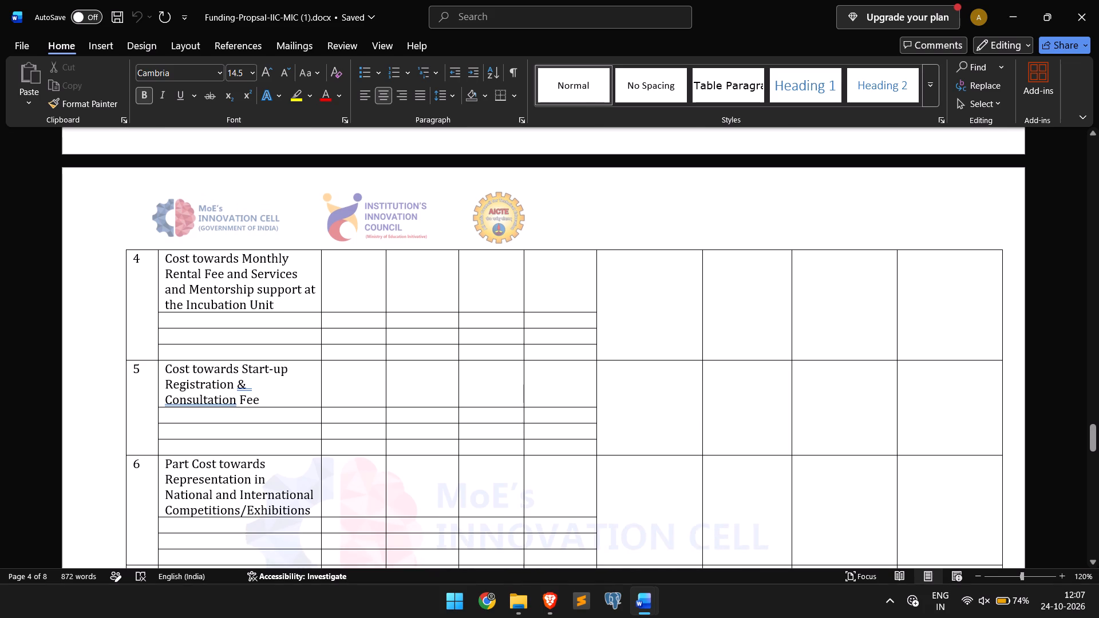
{"action": "scroll", "coordinate": [802, 267], "scroll_direction": "down", "scroll_amount": 2}
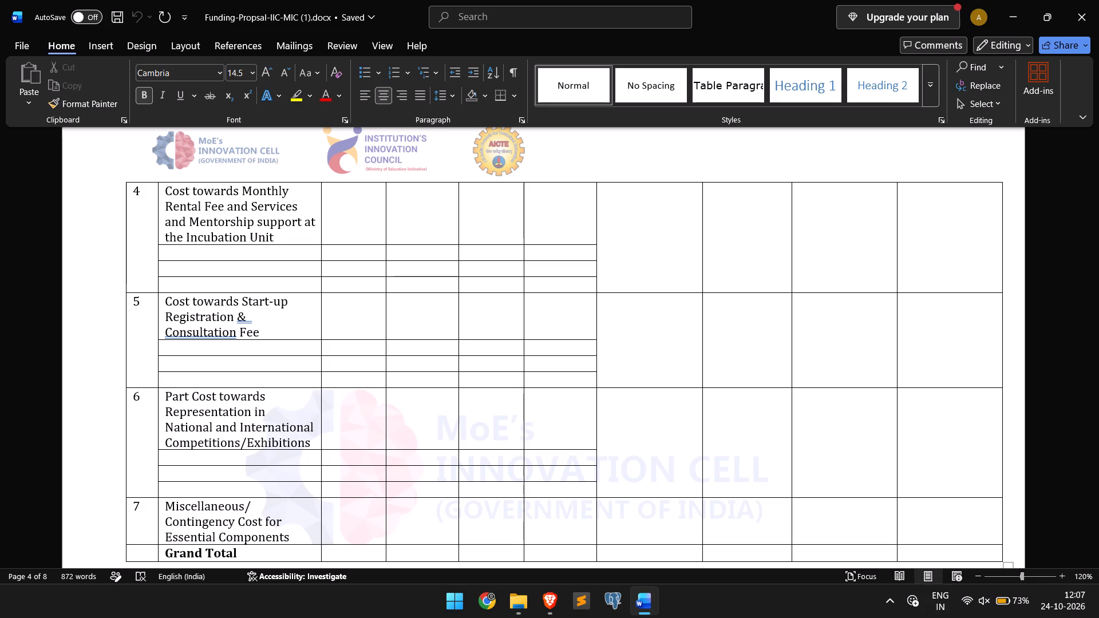
{"action": "scroll", "coordinate": [802, 267], "scroll_direction": "down", "scroll_amount": 2}
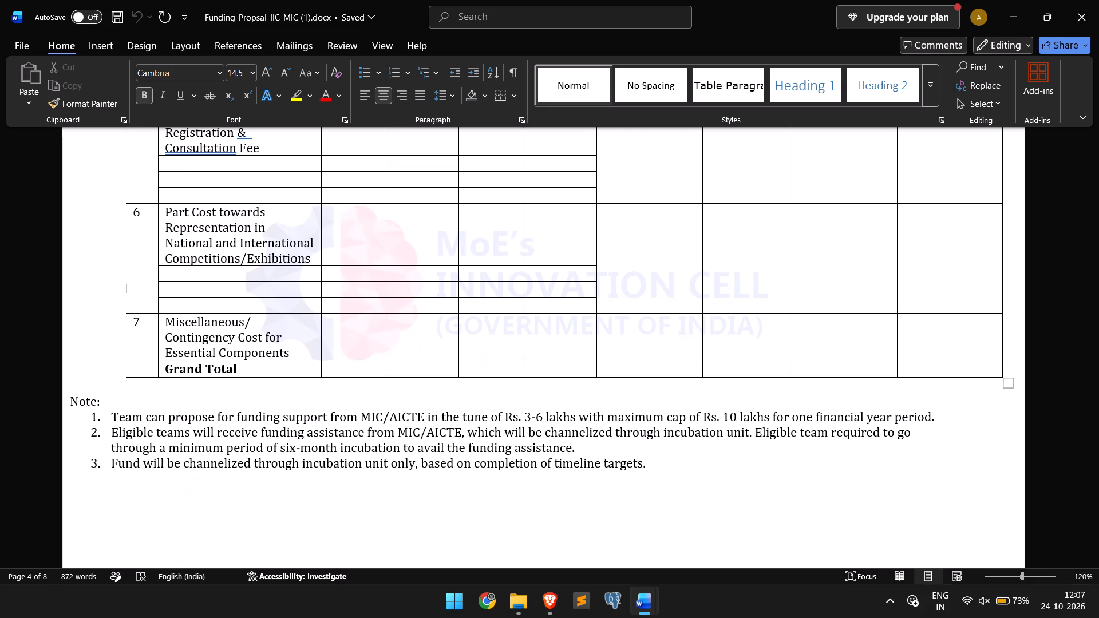
{"action": "scroll", "coordinate": [805, 249], "scroll_direction": "down", "scroll_amount": 1}
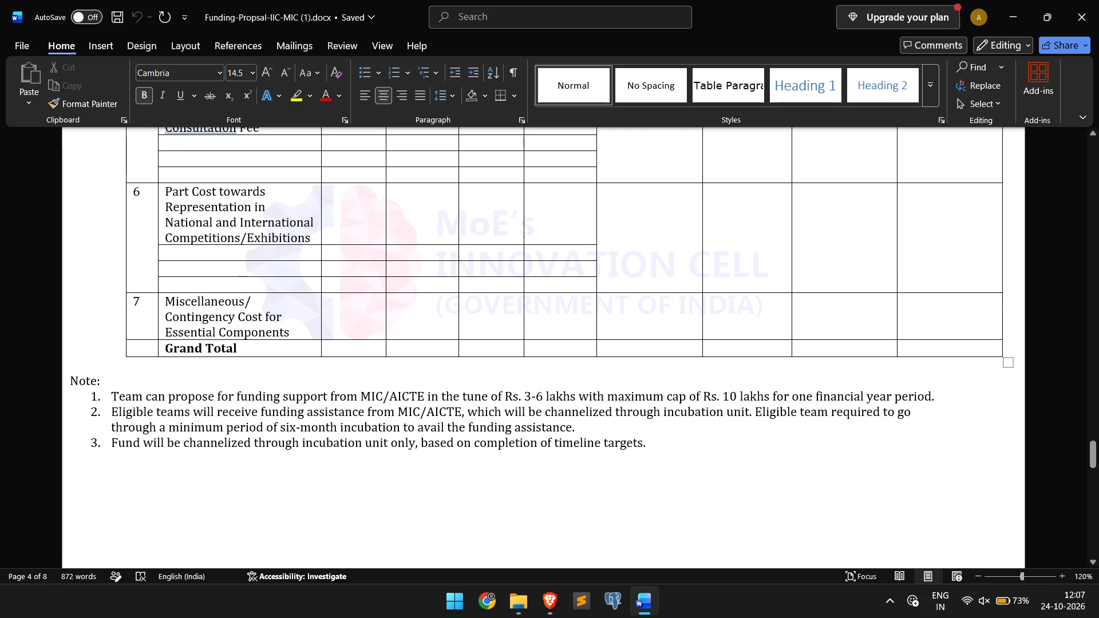
{"action": "scroll", "coordinate": [805, 249], "scroll_direction": "down", "scroll_amount": 1}
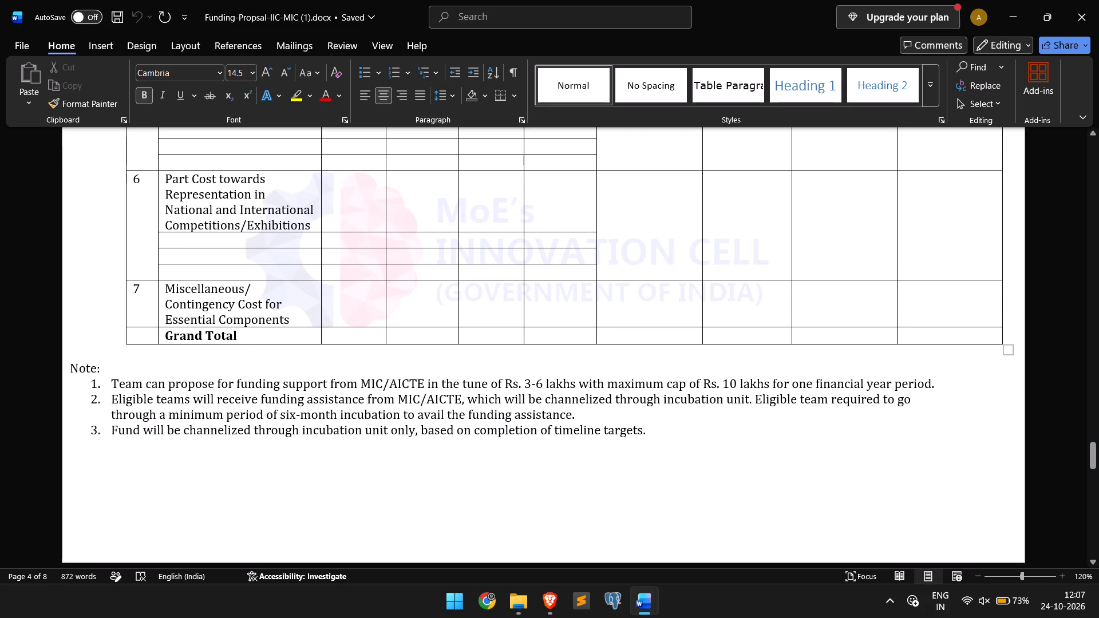
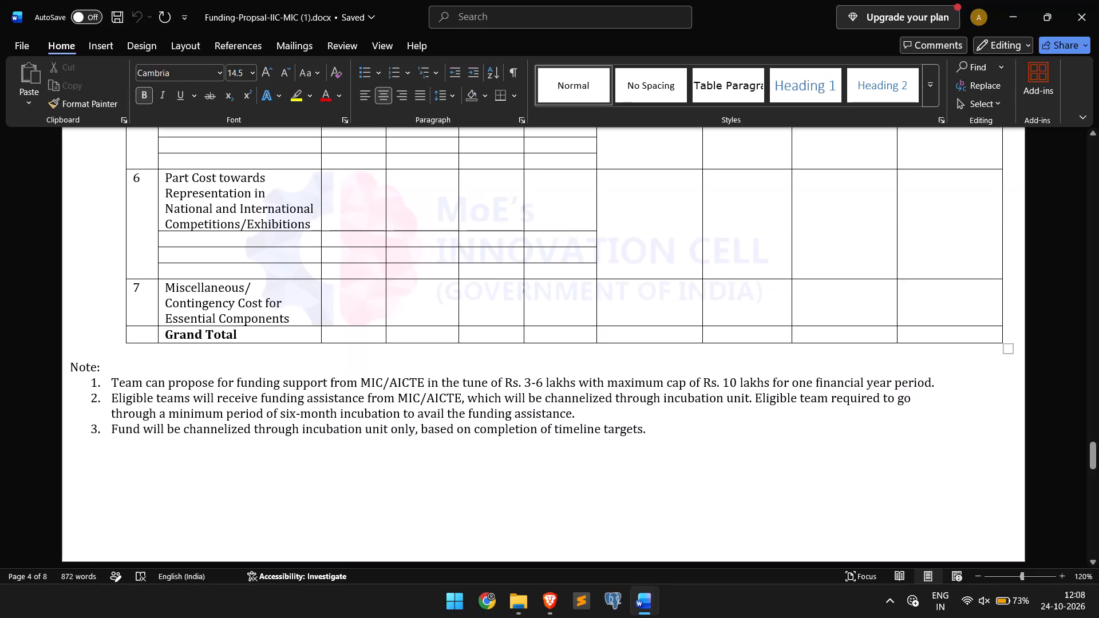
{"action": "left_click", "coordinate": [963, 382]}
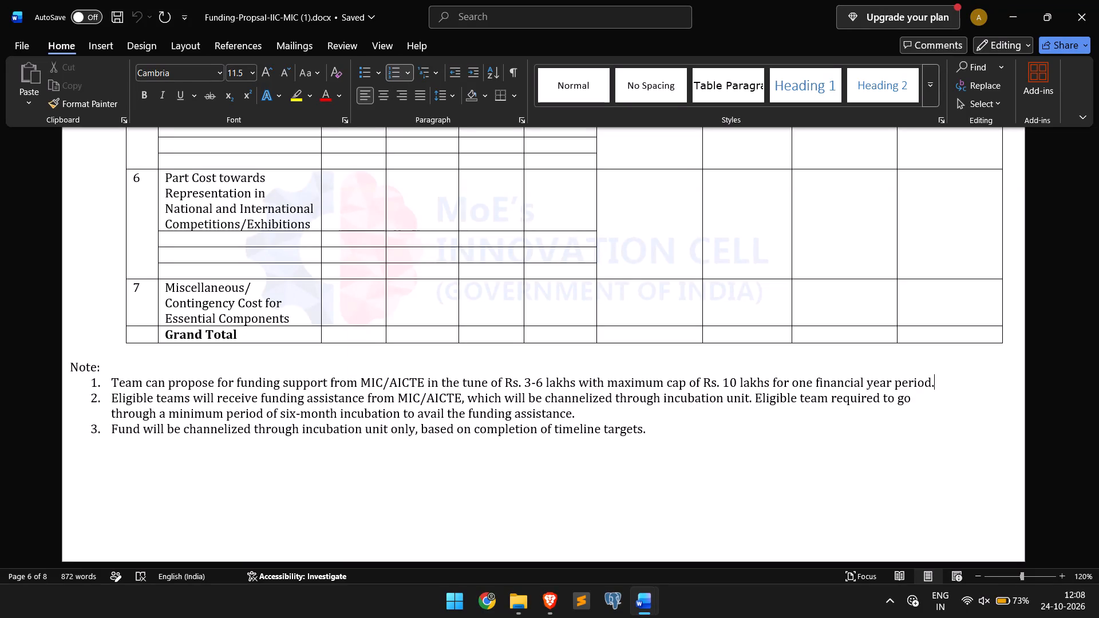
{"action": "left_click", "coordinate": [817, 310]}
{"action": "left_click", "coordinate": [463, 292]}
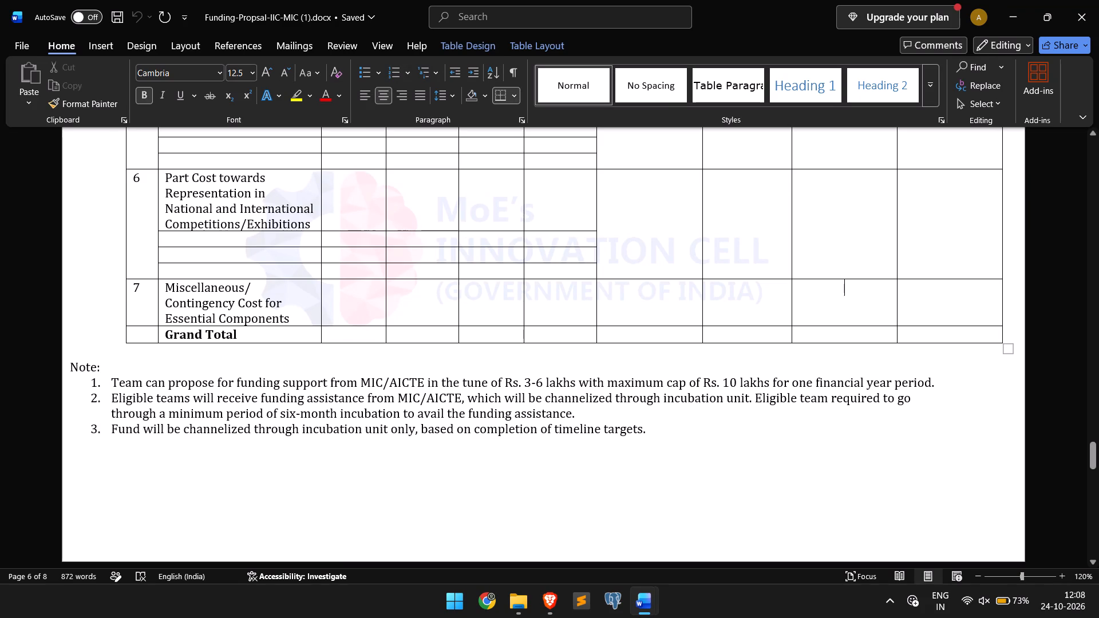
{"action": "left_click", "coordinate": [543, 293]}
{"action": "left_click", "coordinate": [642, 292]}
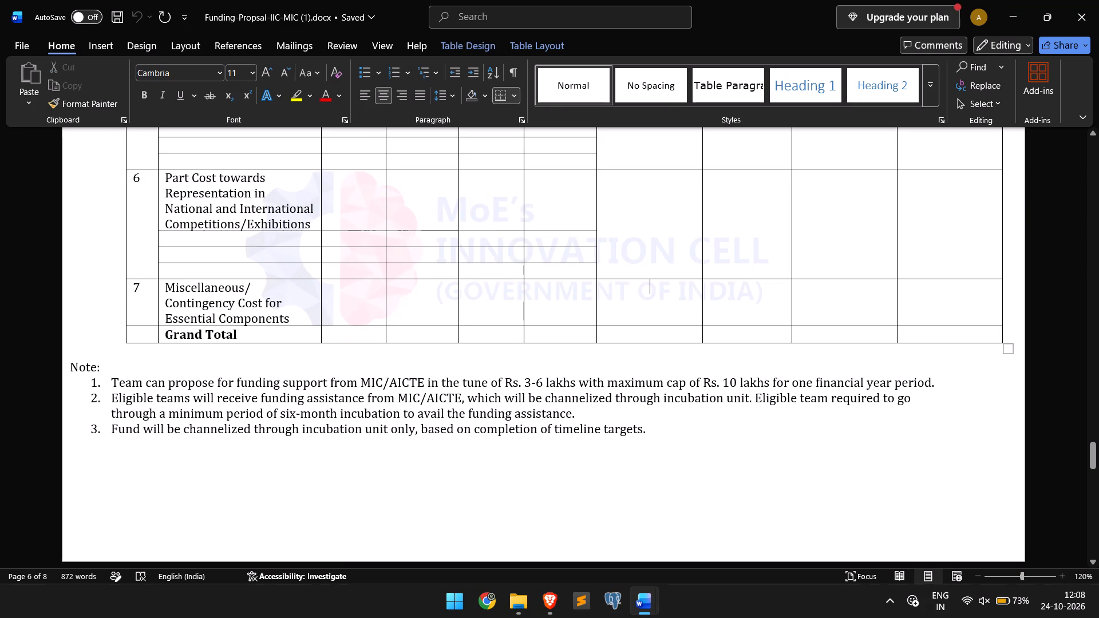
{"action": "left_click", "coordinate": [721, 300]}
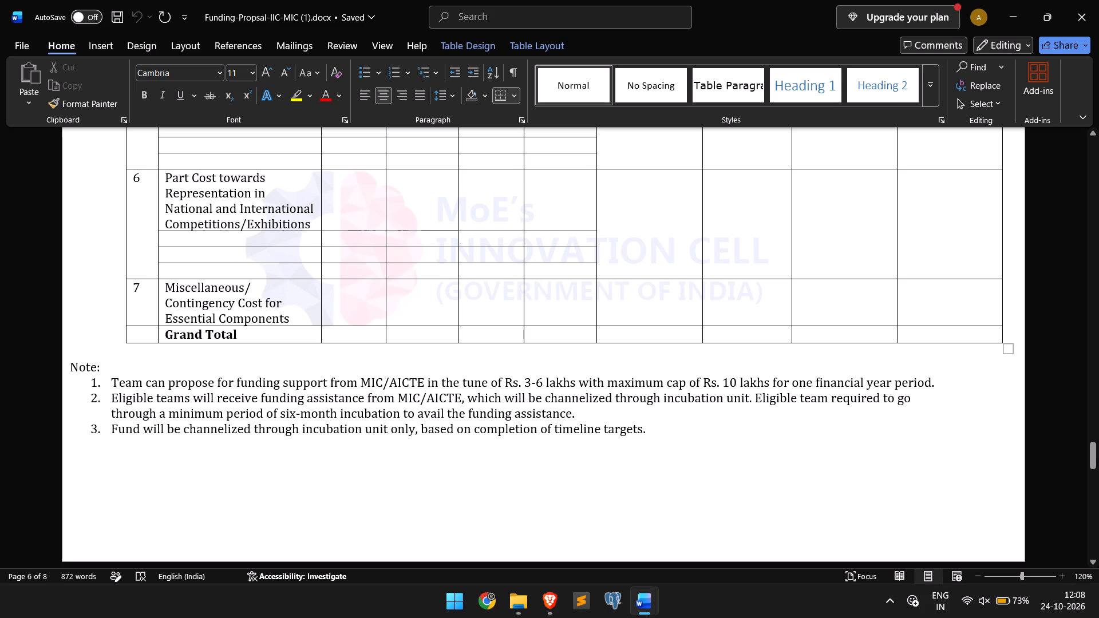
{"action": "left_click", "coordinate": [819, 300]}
{"action": "scroll", "coordinate": [782, 392], "scroll_direction": "down", "scroll_amount": 1}
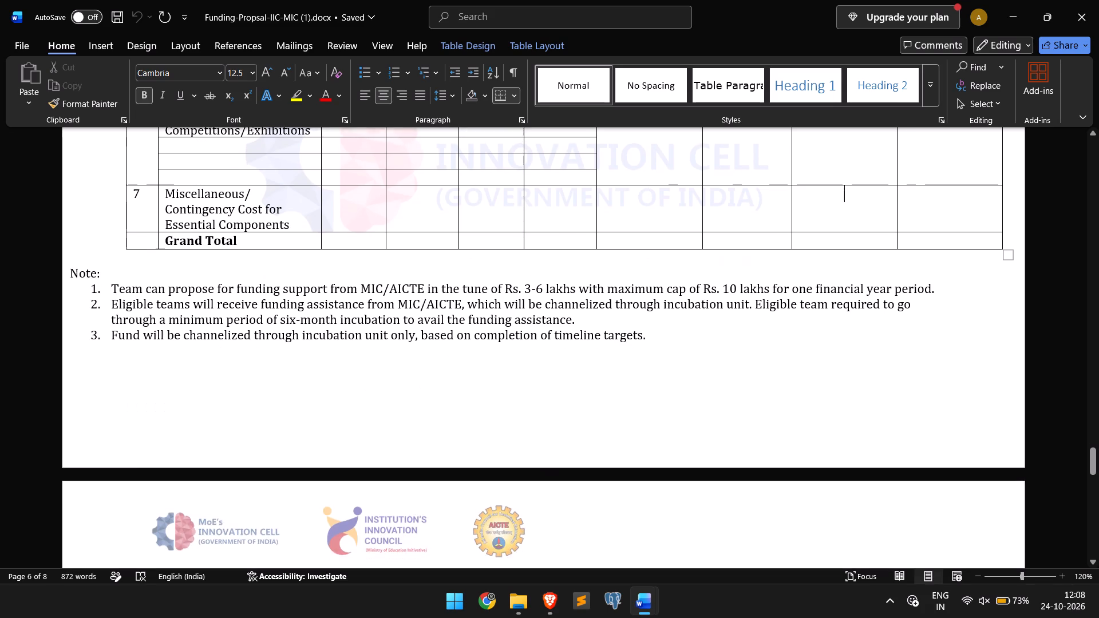
{"action": "scroll", "coordinate": [782, 392], "scroll_direction": "down", "scroll_amount": 5}
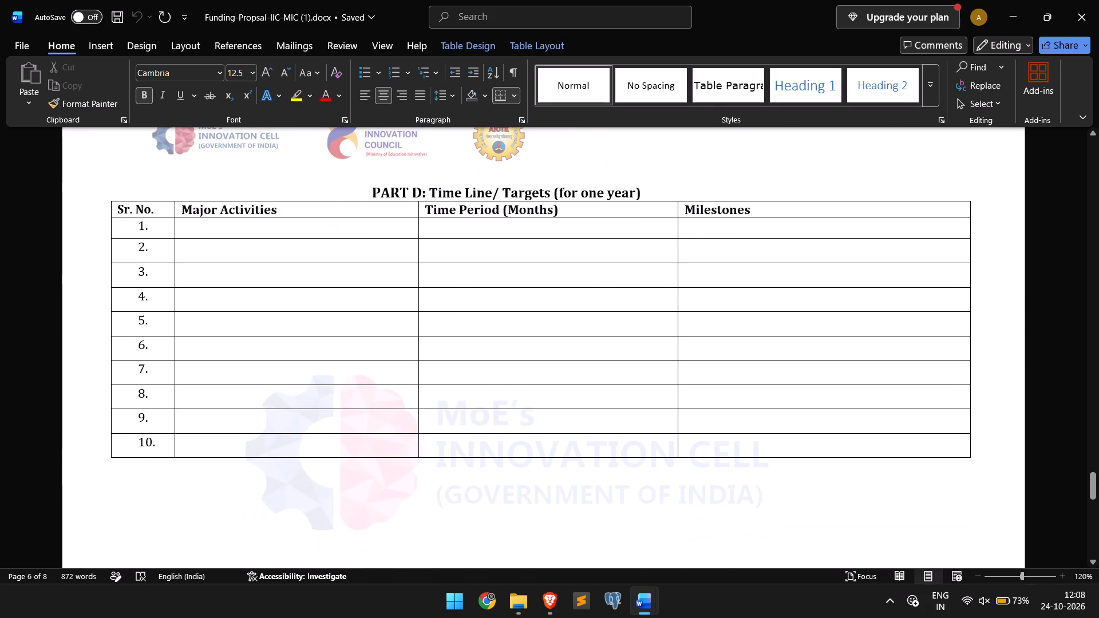
{"action": "scroll", "coordinate": [782, 392], "scroll_direction": "down", "scroll_amount": 4}
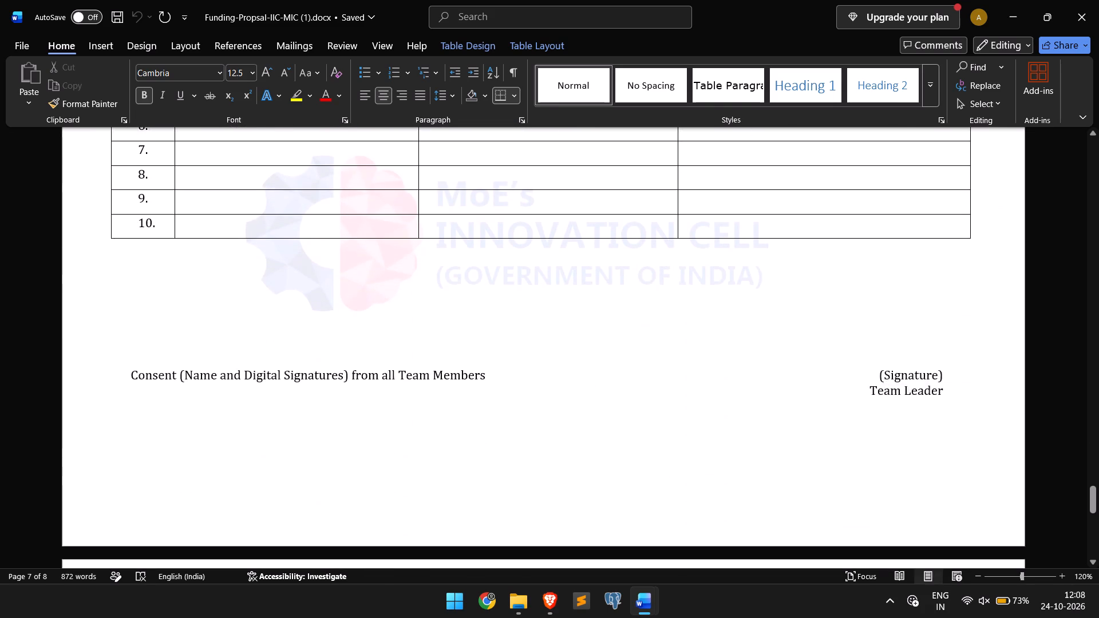
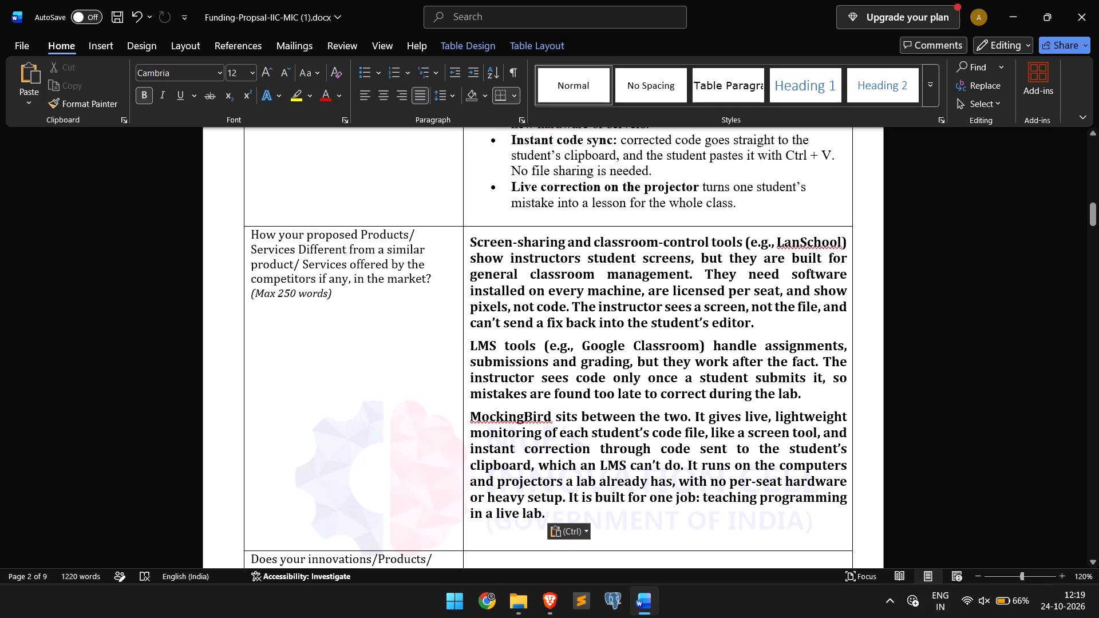
Remove bold from the text following the LanSchool and Google Classroom lead-ins, keeping those lead-ins bold.
{"action": "left_click_drag", "start_coordinate": [472, 259], "coordinate": [758, 318]}
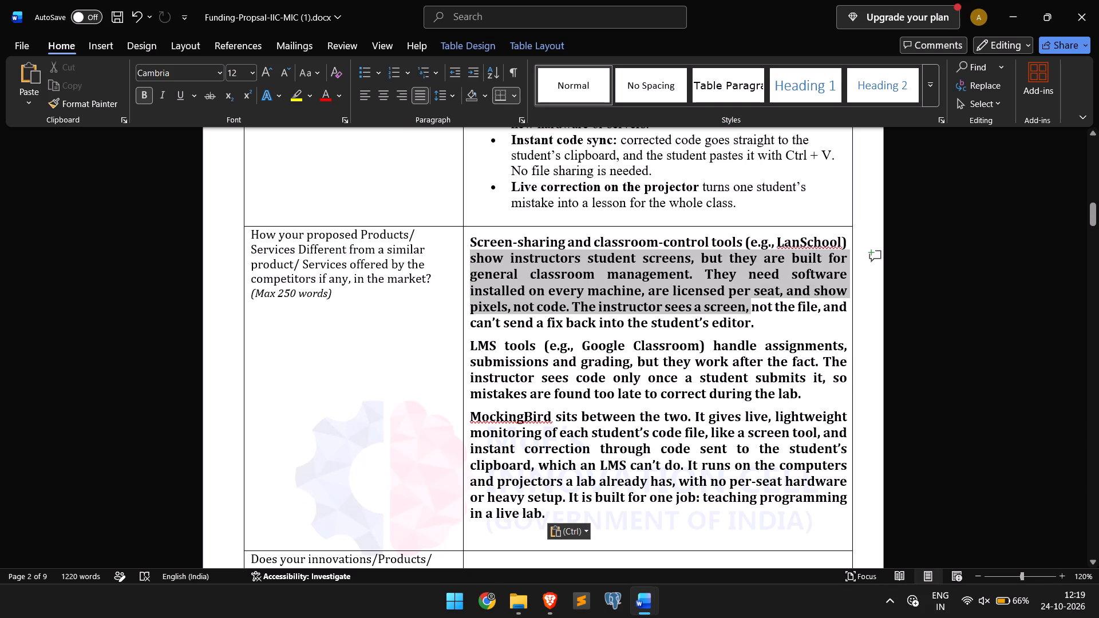
{"action": "left_click_drag", "start_coordinate": [758, 318], "coordinate": [760, 319]}
{"action": "left_click", "coordinate": [769, 290]}
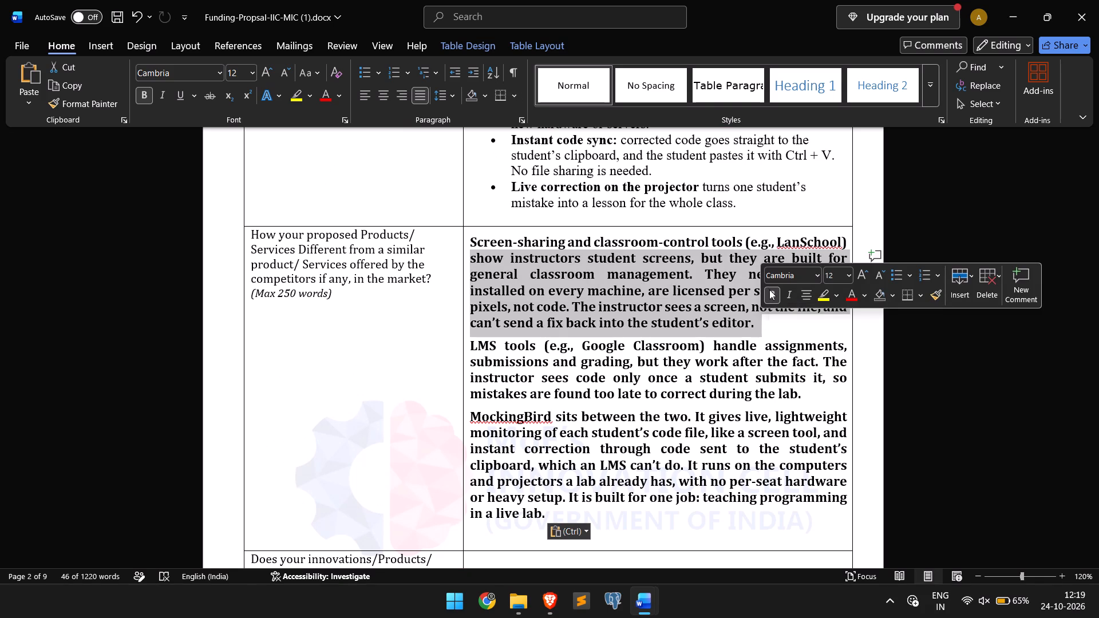
{"action": "left_click", "coordinate": [908, 205]}
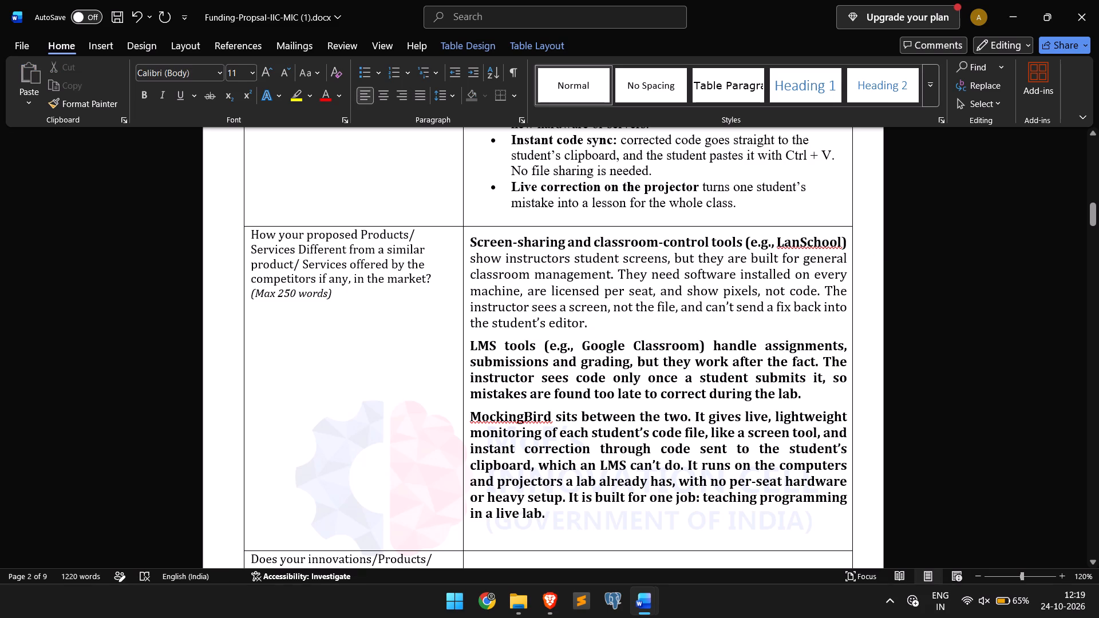
{"action": "left_click_drag", "start_coordinate": [711, 347], "coordinate": [799, 398]}
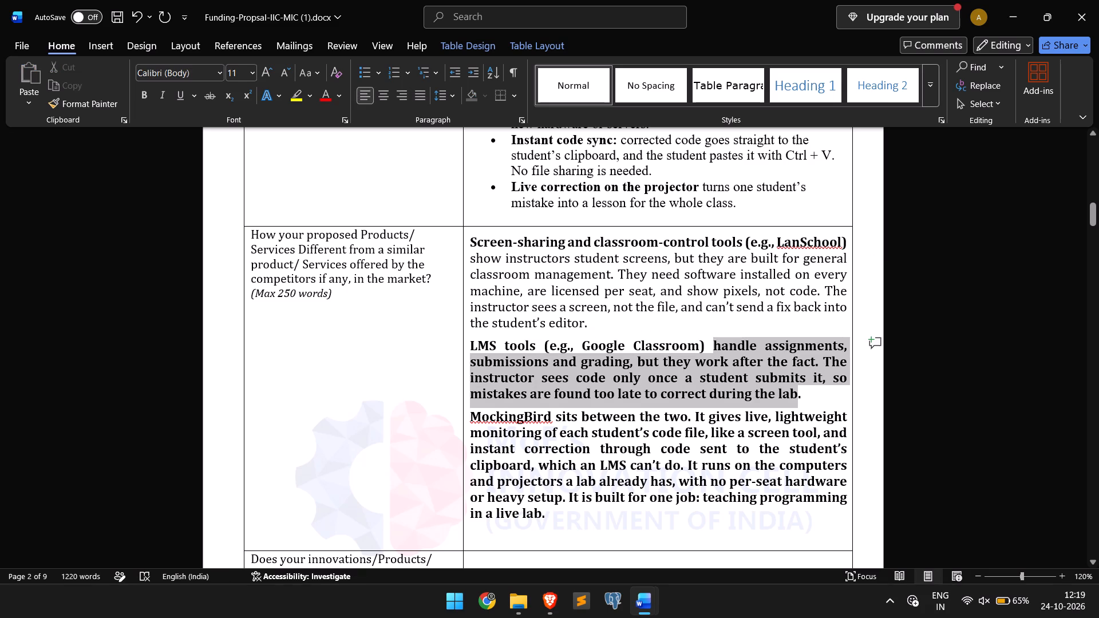
{"action": "left_click_drag", "start_coordinate": [799, 398], "coordinate": [811, 394]}
{"action": "left_click", "coordinate": [829, 368]}
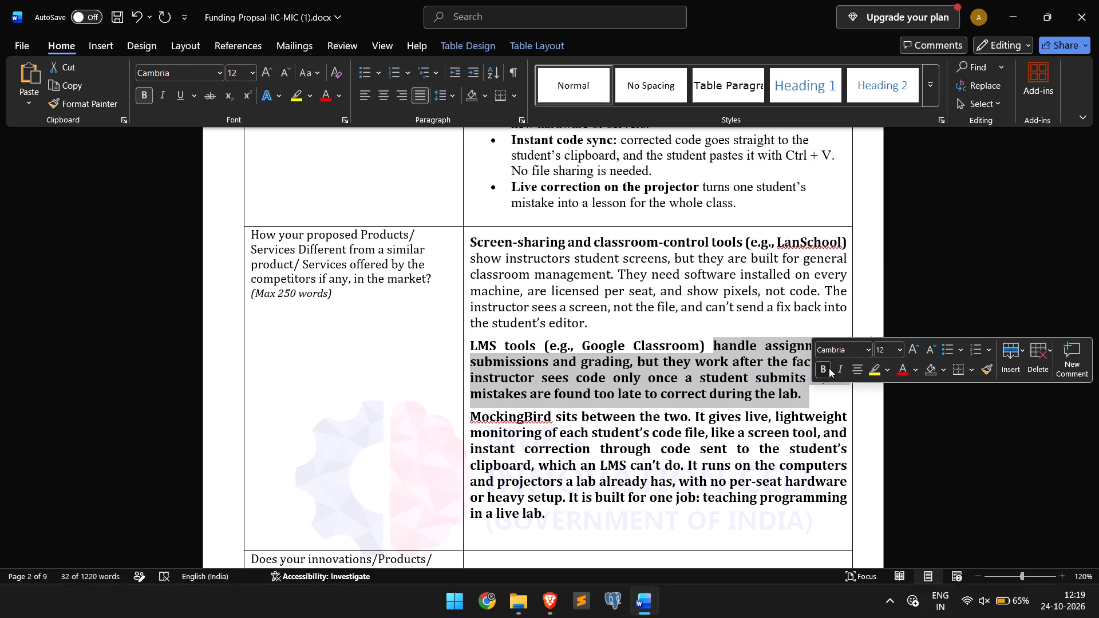
{"action": "left_click", "coordinate": [896, 305]}
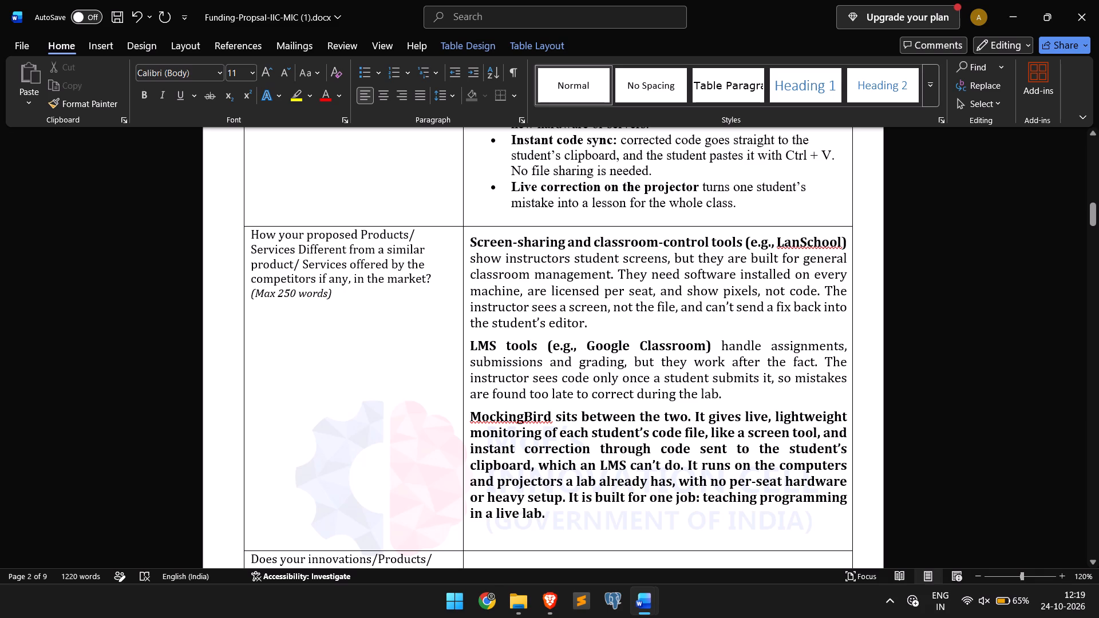
Delete "live," from the MockingBird paragraph so the sentence reads "It gives lightweight monitoring".
{"action": "left_click", "coordinate": [776, 417]}
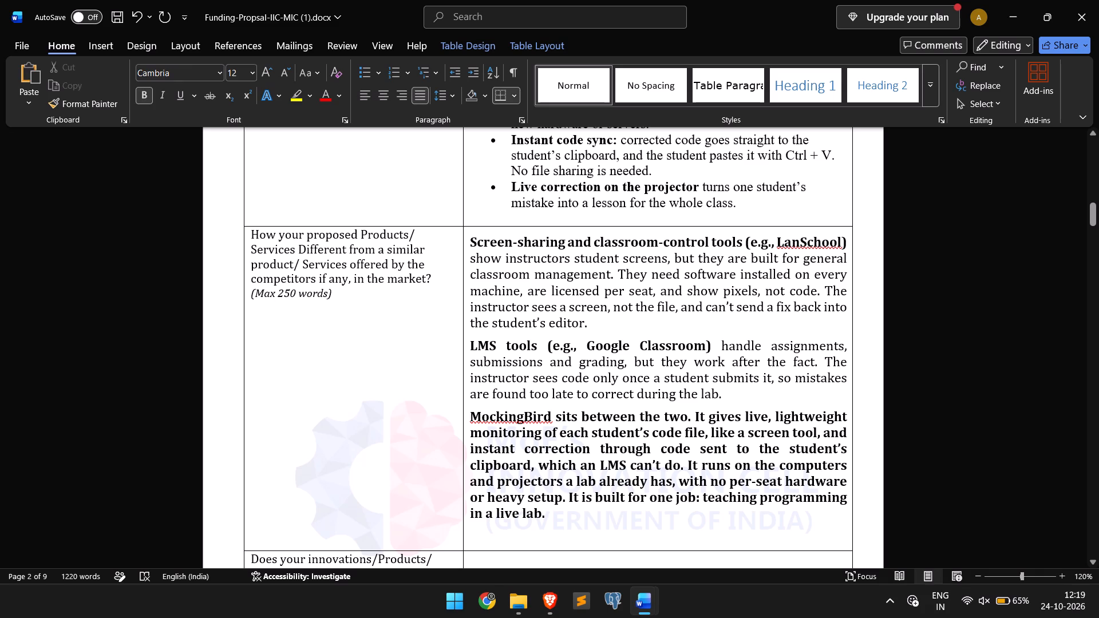
{"action": "key", "text": "BackSpace"}
{"action": "key", "text": "BackSpace"}
{"action": "key", "text": "BackSpace"}
{"action": "key", "text": "BackSpace"}
{"action": "key", "text": "BackSpace"}
{"action": "key", "text": "BackSpace"}
{"action": "key", "text": "BackSpace"}
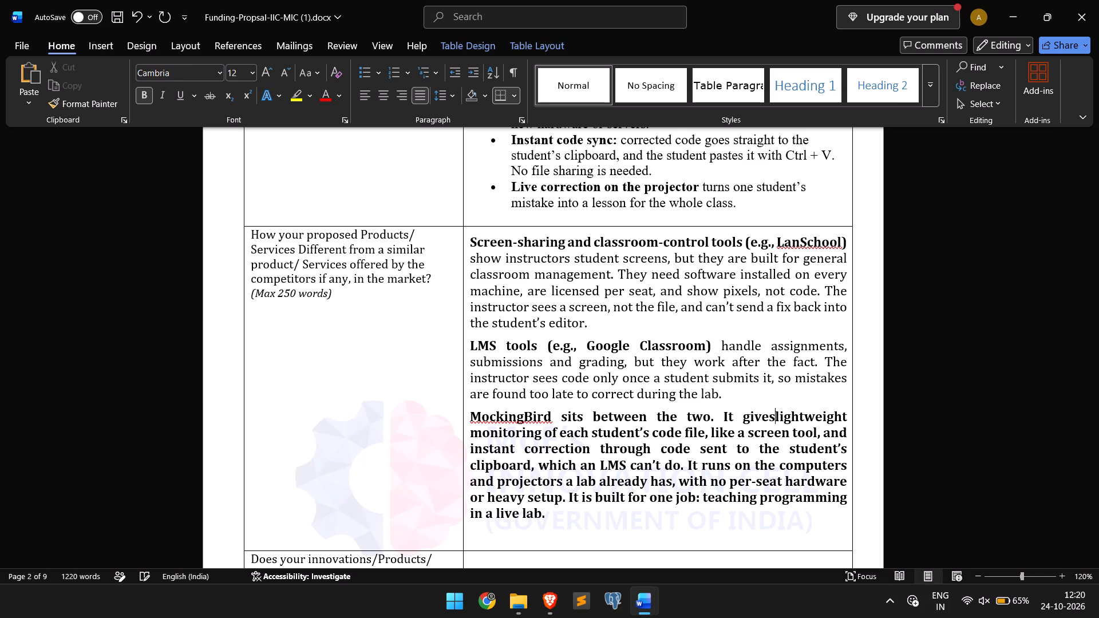
{"action": "key", "text": "space"}
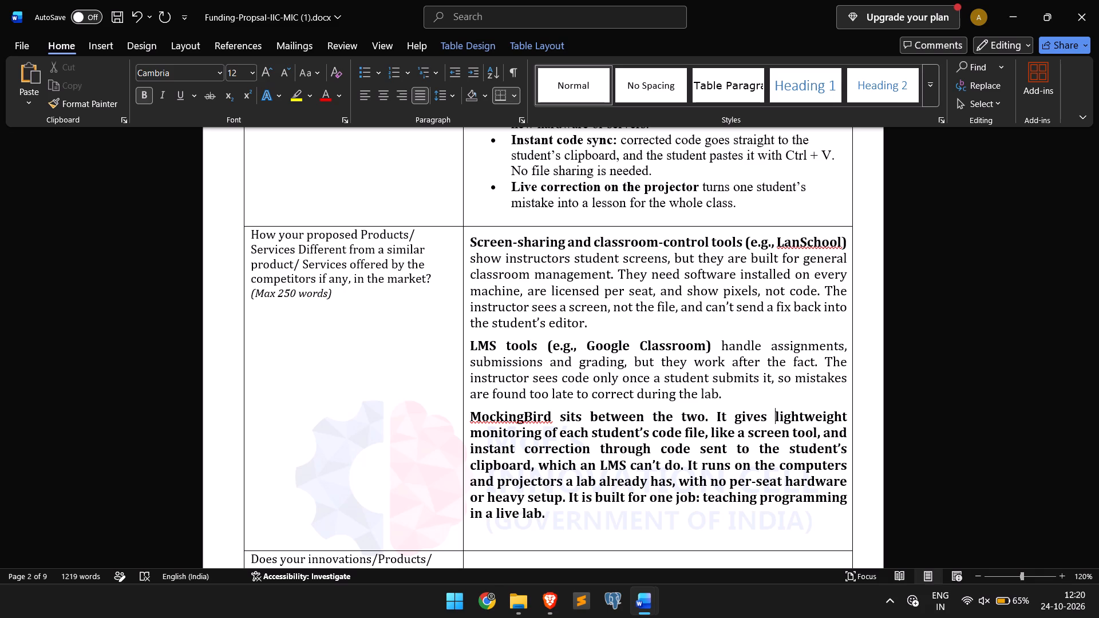
Delete ", like a screen tool," from the MockingBird paragraph so it reads "each student's code file and instant correction".
{"action": "left_click", "coordinate": [823, 435]}
{"action": "key", "text": "BackSpace"}
{"action": "key", "text": "BackSpace"}
{"action": "key", "text": "BackSpace"}
{"action": "key", "text": "BackSpace"}
{"action": "key", "text": "BackSpace"}
{"action": "key", "text": "BackSpace"}
{"action": "key", "text": "BackSpace"}
{"action": "key", "text": "BackSpace"}
{"action": "key", "text": "BackSpace"}
{"action": "key", "text": "BackSpace"}
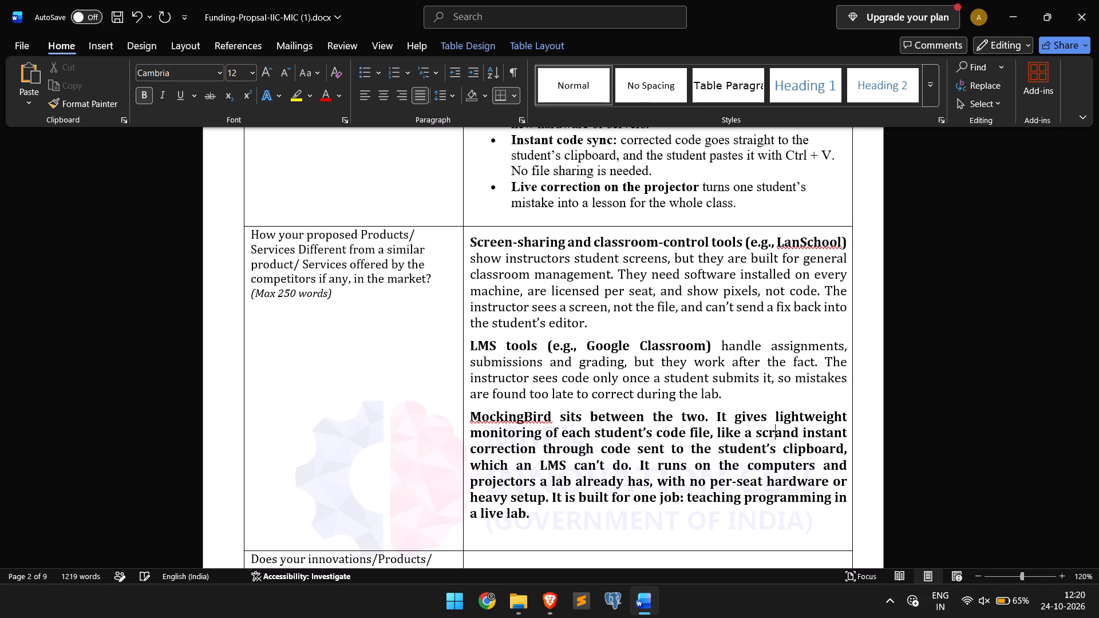
{"action": "key", "text": "BackSpace"}
{"action": "key", "text": "BackSpace"}
{"action": "key", "text": "BackSpace"}
{"action": "key", "text": "BackSpace"}
{"action": "key", "text": "BackSpace"}
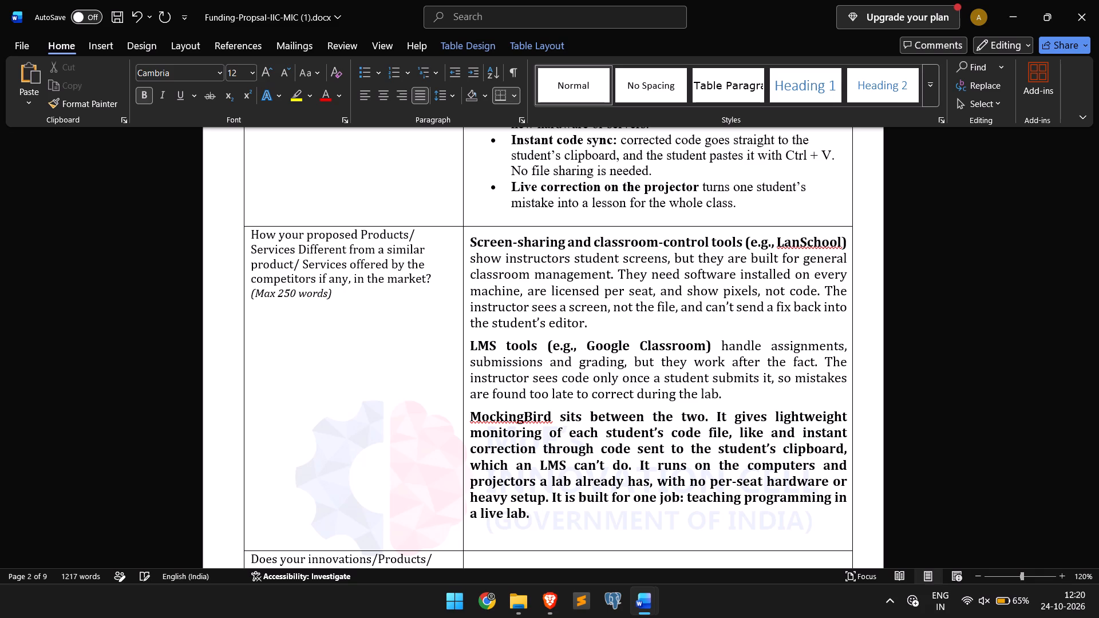
{"action": "key", "text": "BackSpace"}
{"action": "key", "text": "BackSpace"}
{"action": "key", "text": "BackSpace"}
{"action": "key", "text": "BackSpace"}
{"action": "key", "text": "BackSpace"}
{"action": "key", "text": "BackSpace"}
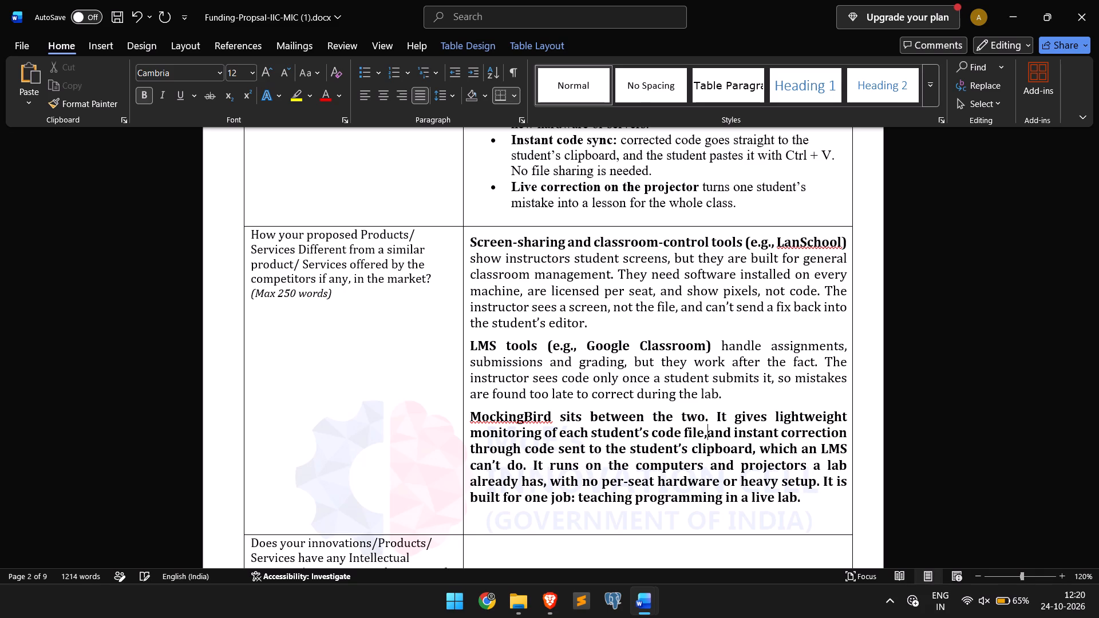
{"action": "key", "text": "BackSpace"}
{"action": "key", "text": "space"}
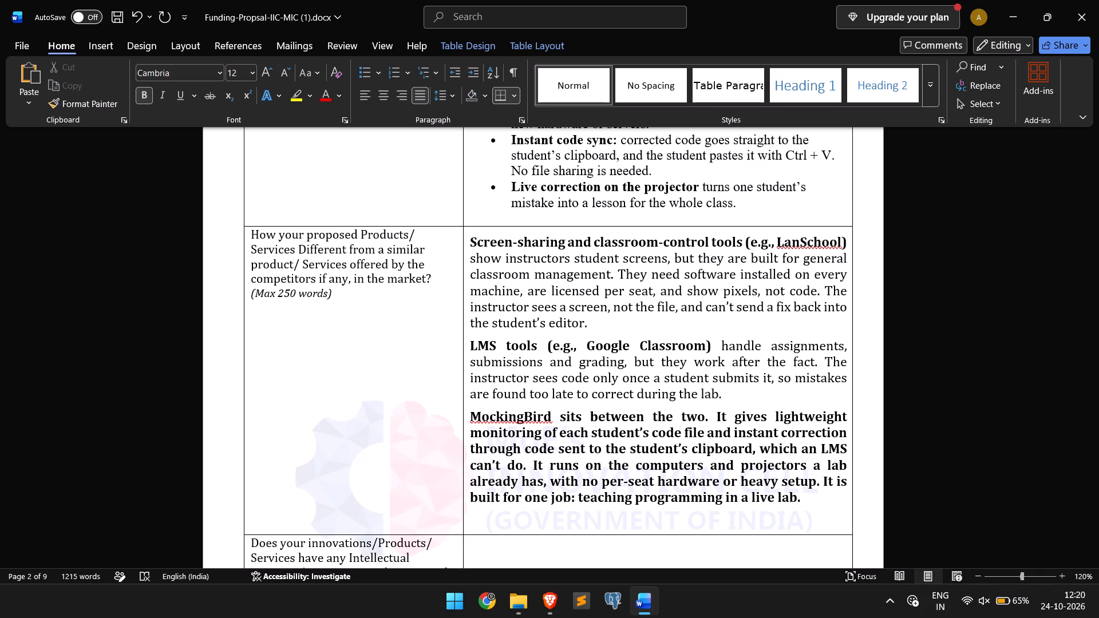
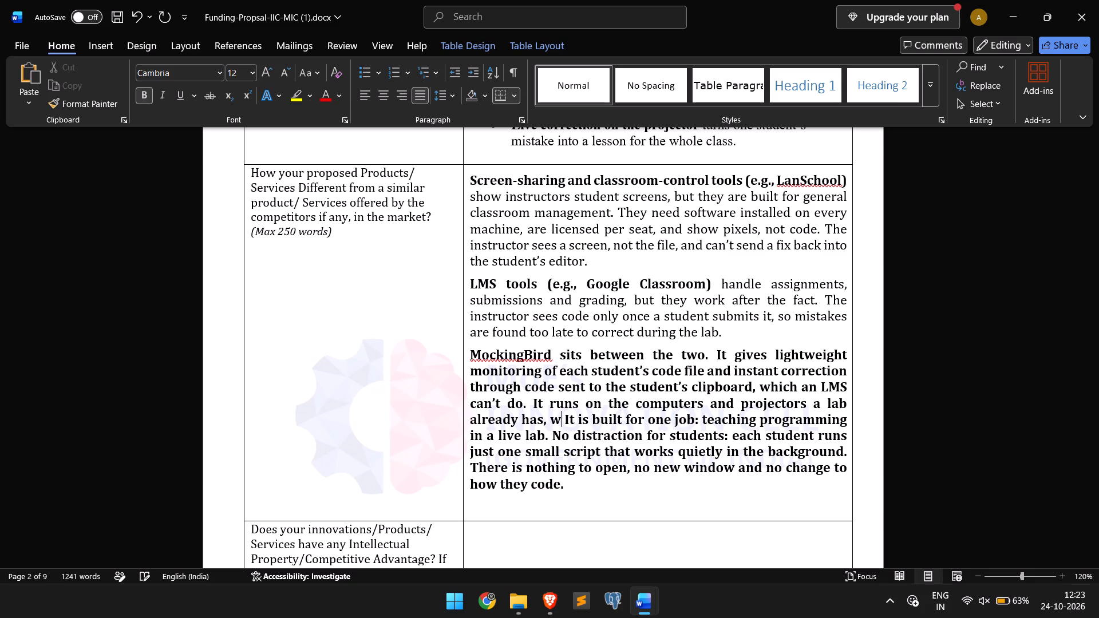
{"action": "key", "text": "BackSpace"}
{"action": "key", "text": "BackSpace"}
{"action": "key", "text": "BackSpace"}
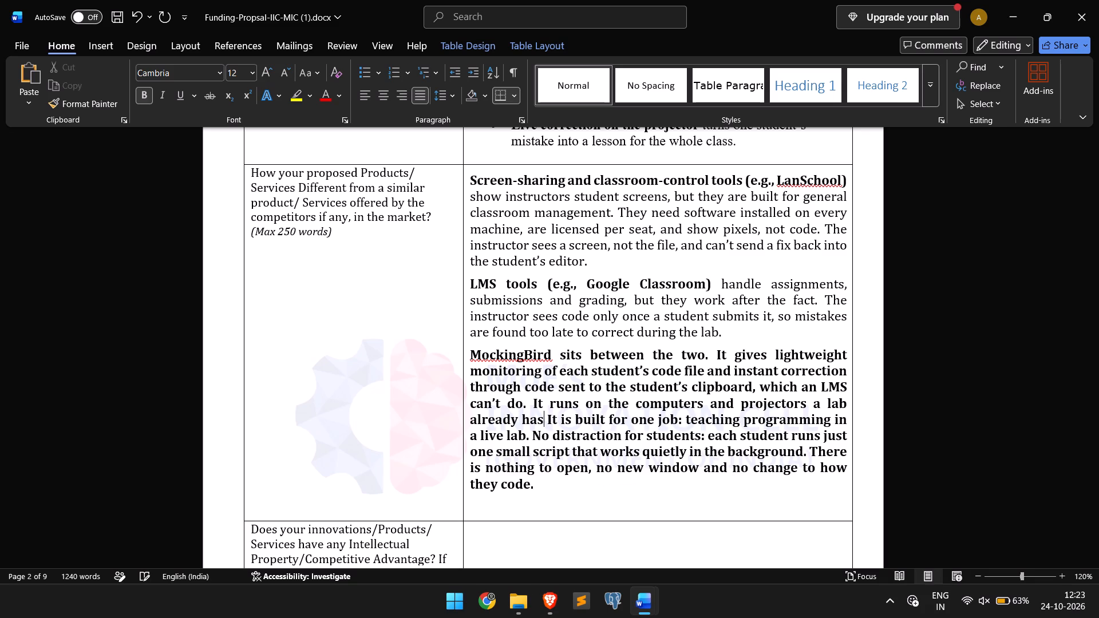
{"action": "type", "text": "."}
{"action": "key", "text": "space"}
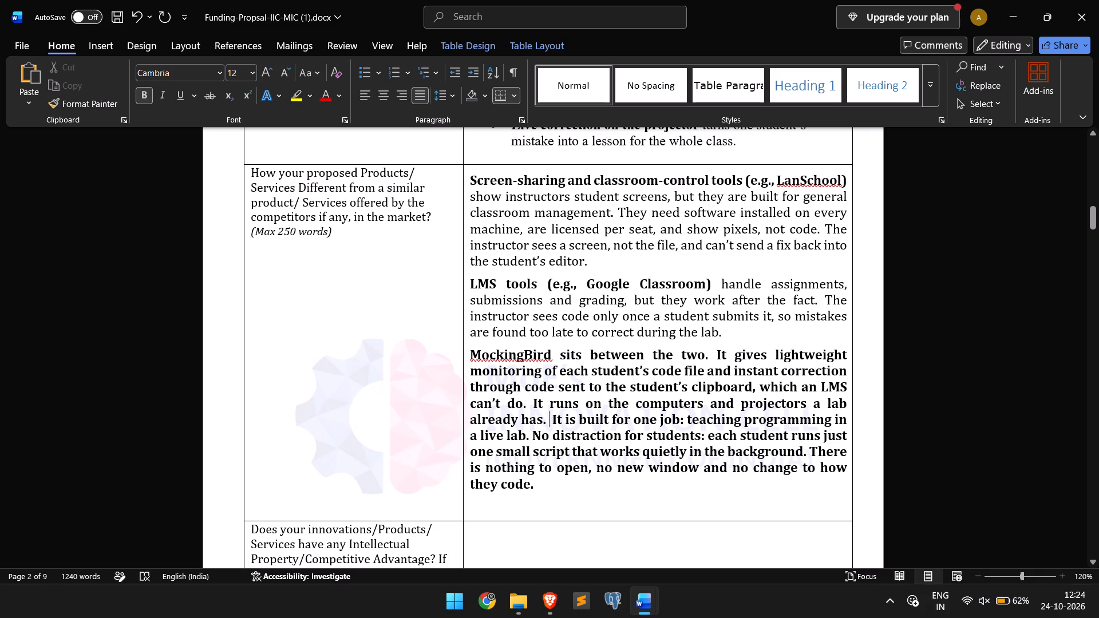
Delete ", but they work after the fact" from the LMS tools paragraph so the sentence ends "submissions and grading.".
{"action": "left_click", "coordinate": [818, 301]}
{"action": "key", "text": "BackSpace"}
{"action": "key", "text": "BackSpace"}
{"action": "key", "text": "BackSpace"}
{"action": "key", "text": "BackSpace"}
{"action": "key", "text": "BackSpace"}
{"action": "key", "text": "BackSpace"}
{"action": "key", "text": "BackSpace"}
{"action": "key", "text": "BackSpace"}
{"action": "key", "text": "BackSpace"}
{"action": "key", "text": "BackSpace"}
{"action": "key", "text": "BackSpace"}
{"action": "key", "text": "BackSpace"}
{"action": "key", "text": "BackSpace"}
{"action": "key", "text": "BackSpace"}
{"action": "key", "text": "BackSpace"}
{"action": "key", "text": "BackSpace"}
{"action": "key", "text": "BackSpace"}
{"action": "key", "text": "BackSpace"}
{"action": "key", "text": "BackSpace"}
{"action": "key", "text": "BackSpace"}
{"action": "key", "text": "BackSpace"}
{"action": "key", "text": "BackSpace"}
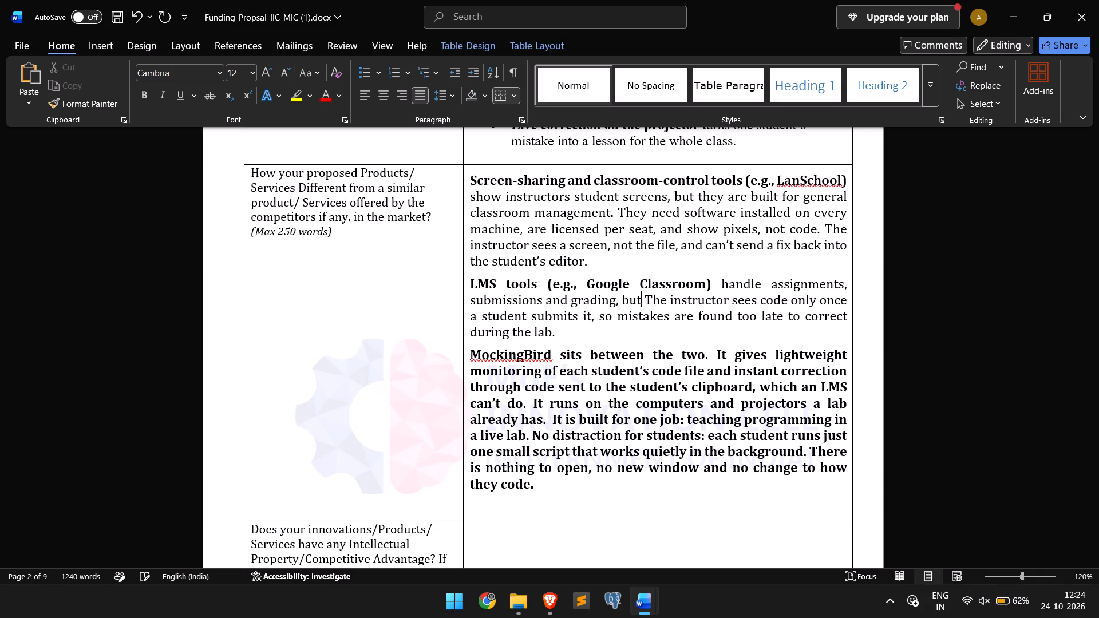
{"action": "key", "text": "BackSpace"}
{"action": "key", "text": "BackSpace"}
{"action": "key", "text": "BackSpace"}
{"action": "key", "text": "BackSpace"}
{"action": "key", "text": "BackSpace"}
{"action": "key", "text": "period"}
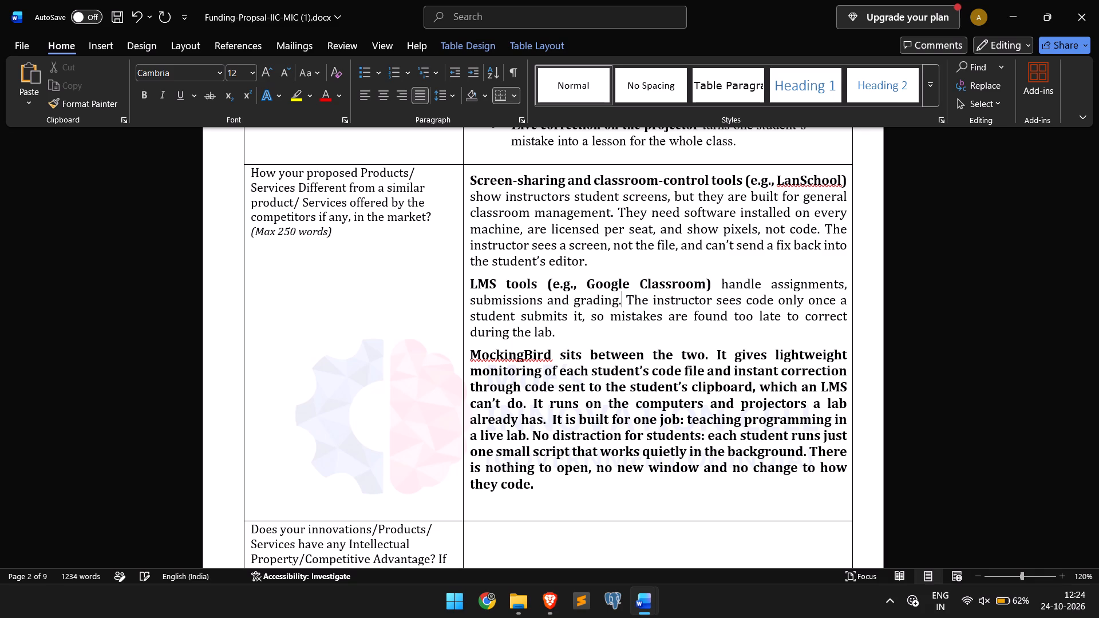
Enter NO in the answer field for the Intellectual Property/Competitive Advantage question.
{"action": "left_click", "coordinate": [1098, 329]}
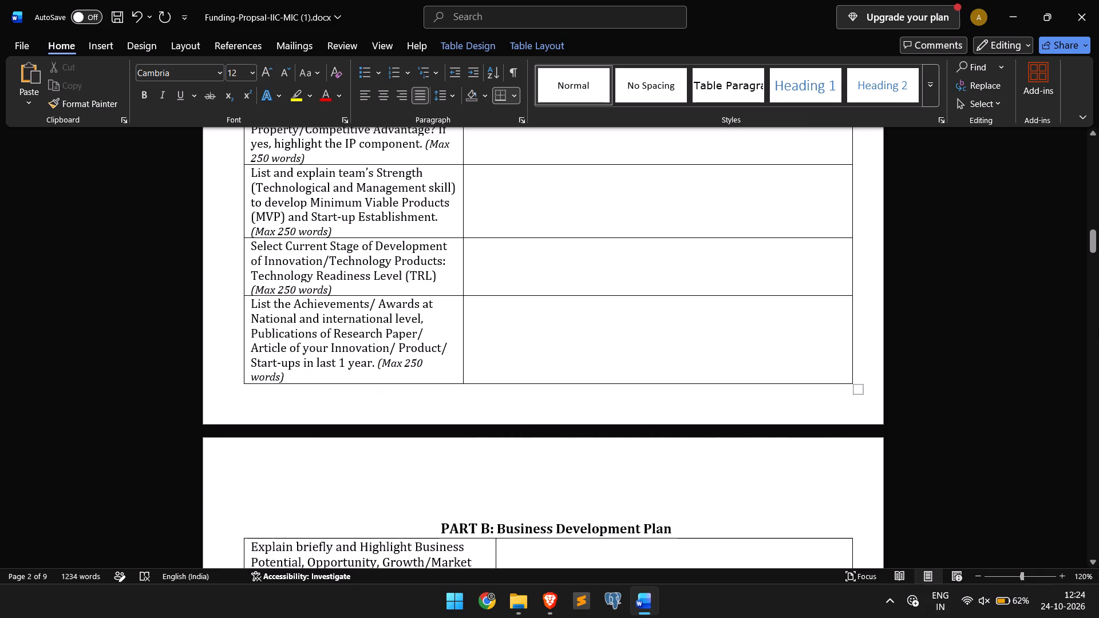
{"action": "scroll", "coordinate": [1098, 329], "scroll_direction": "up", "scroll_amount": 4}
{"action": "scroll", "coordinate": [1098, 329], "scroll_direction": "down", "scroll_amount": 3}
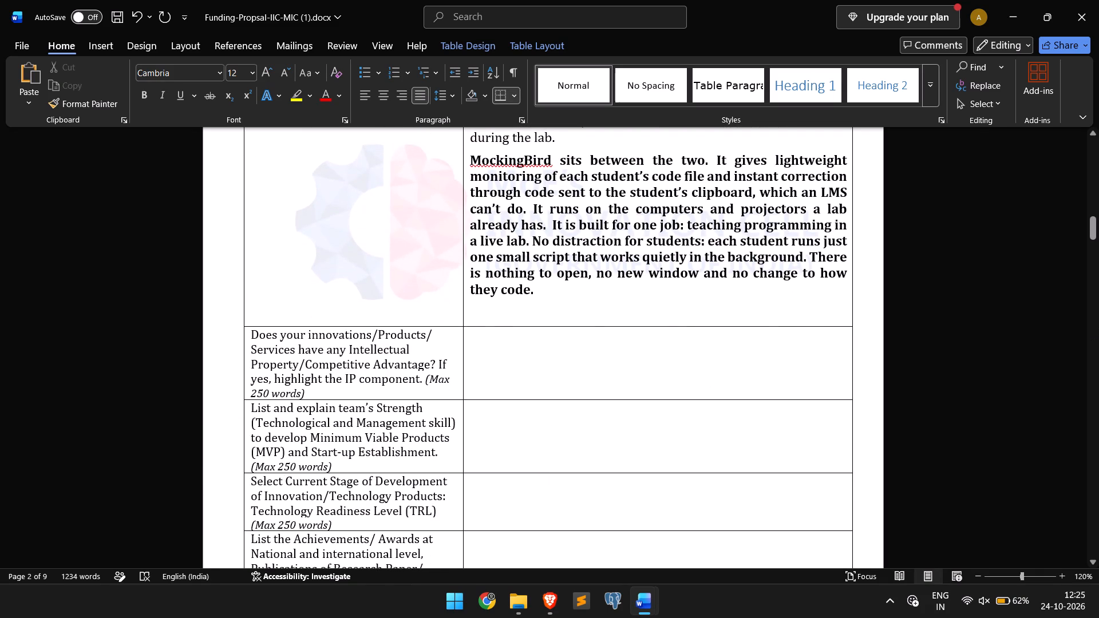
{"action": "left_click", "coordinate": [610, 348]}
{"action": "key", "text": "n"}
{"action": "key", "text": "o"}
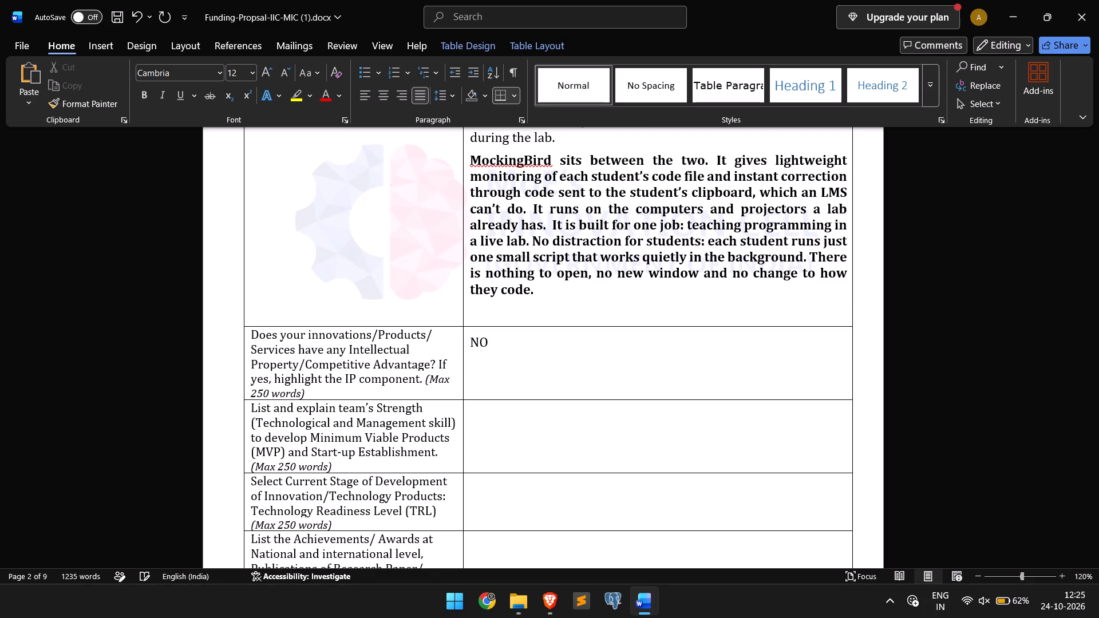
{"action": "left_click", "coordinate": [903, 390]}
{"action": "left_click", "coordinate": [534, 606]}
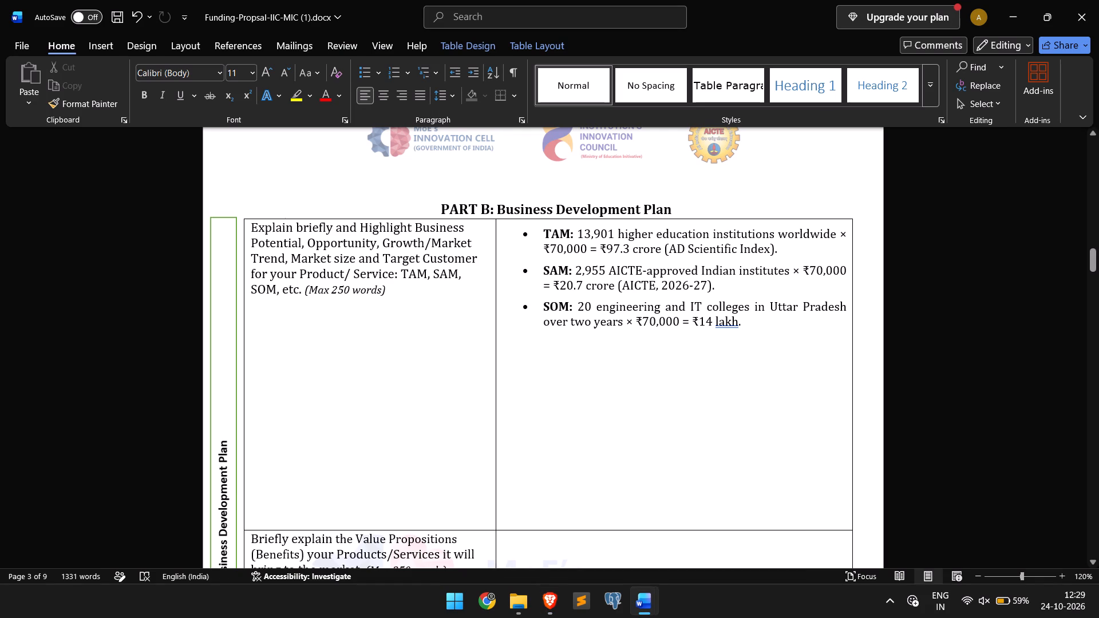
{"action": "left_click", "coordinate": [628, 335]}
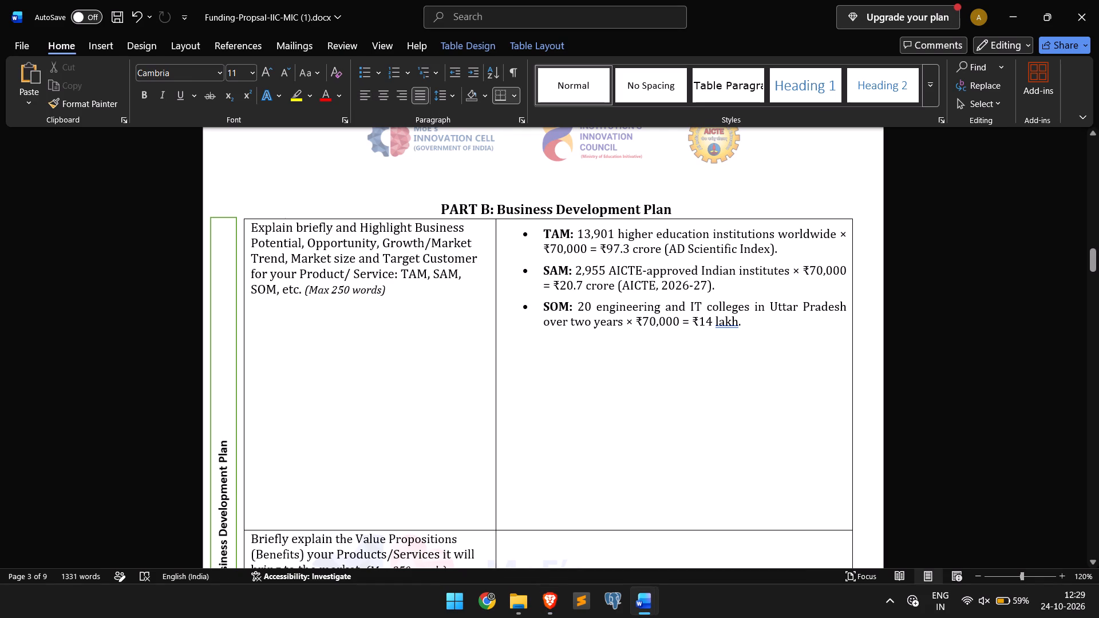
{"action": "key", "text": "ctrl+v"}
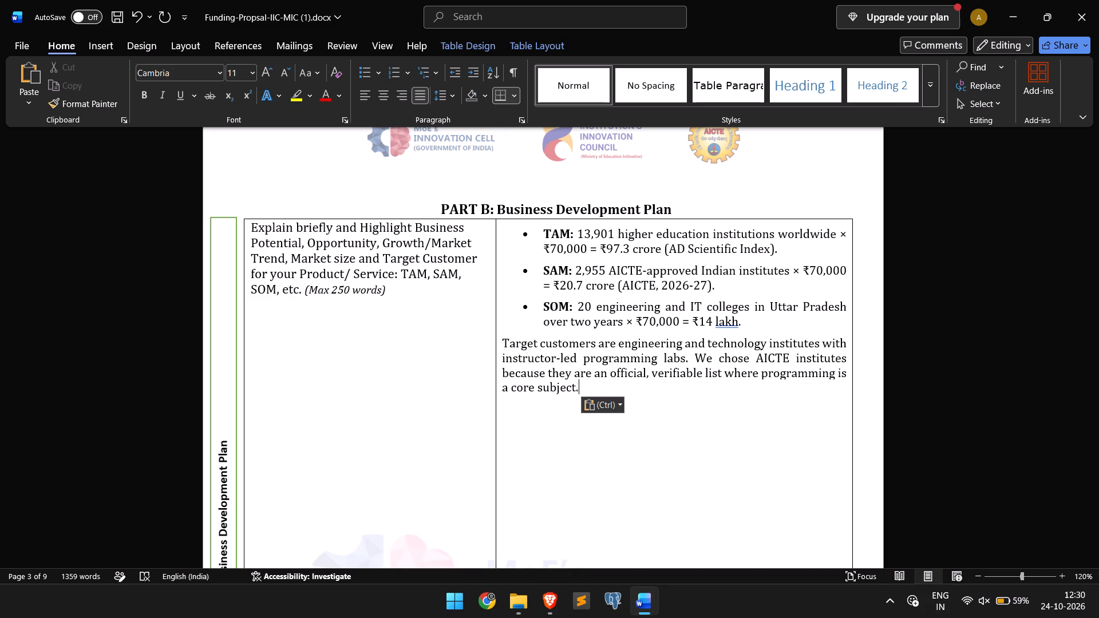
{"action": "left_click", "coordinate": [978, 385]}
Delete the sentence from "We chose AICTE institutes" through "programming is a core subject." in the market answer's target customers paragraph.
{"action": "left_click_drag", "start_coordinate": [789, 400], "coordinate": [739, 377]}
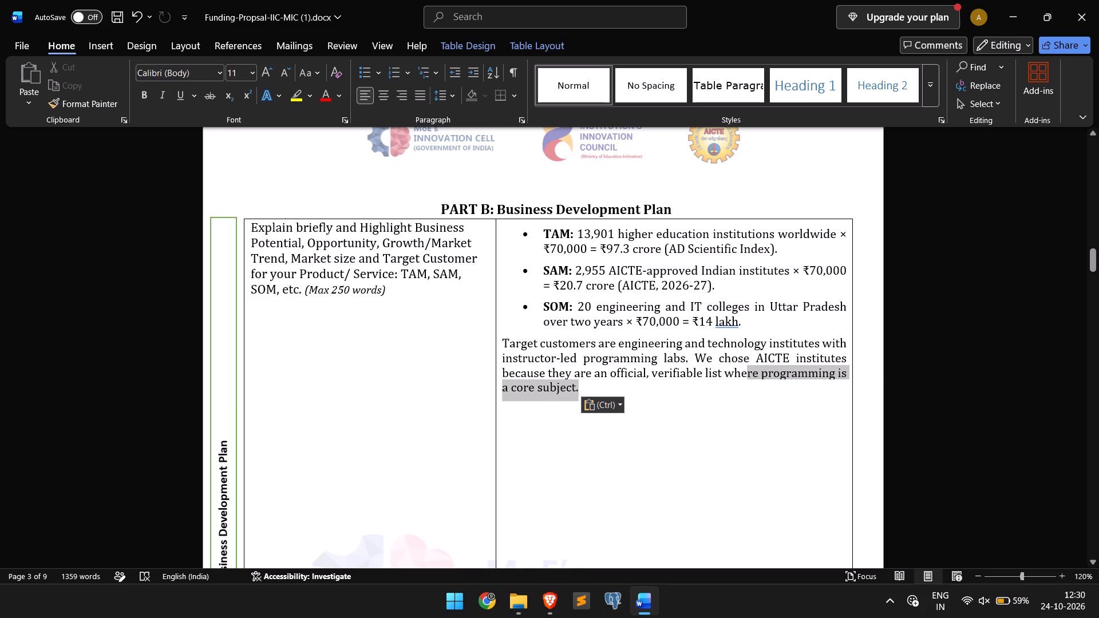
{"action": "left_click_drag", "start_coordinate": [739, 377], "coordinate": [699, 360]}
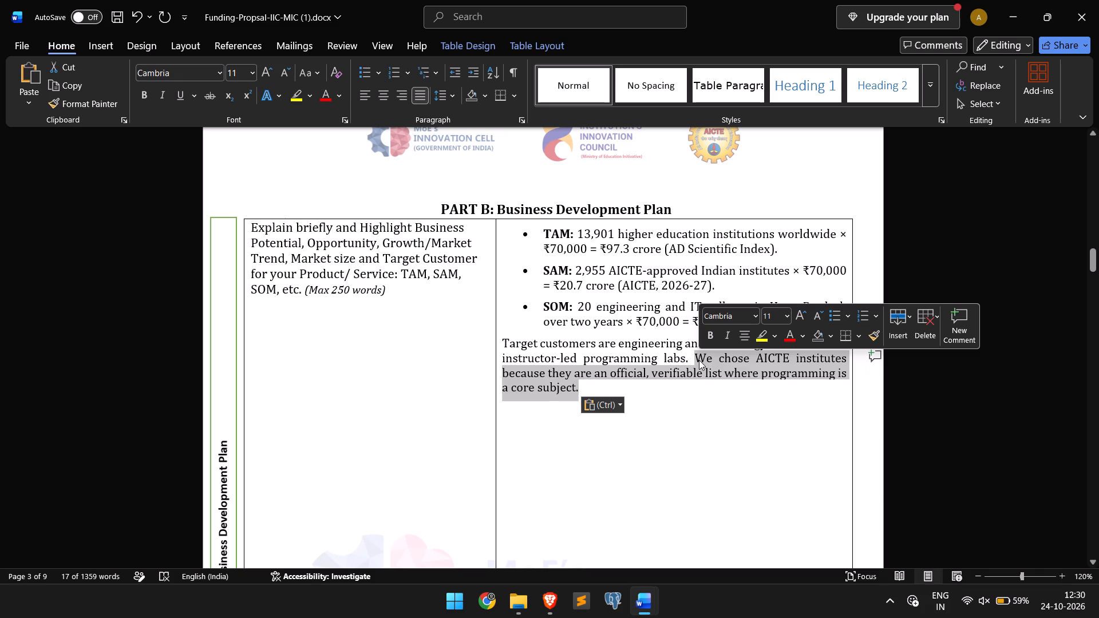
{"action": "key", "text": "BackSpace"}
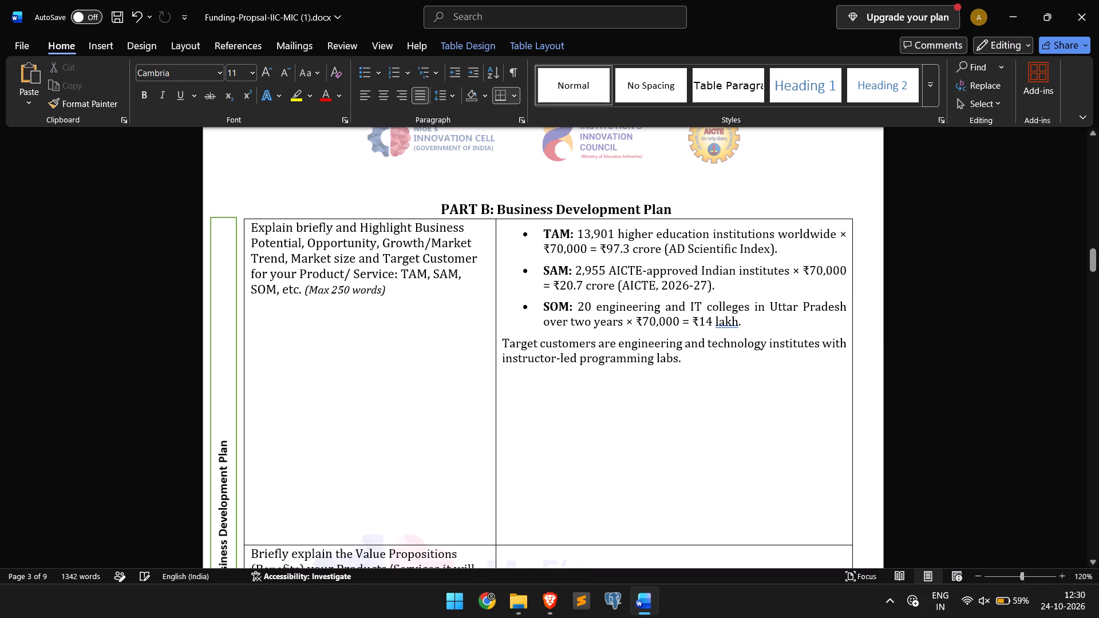
{"action": "left_click", "coordinate": [890, 329]}
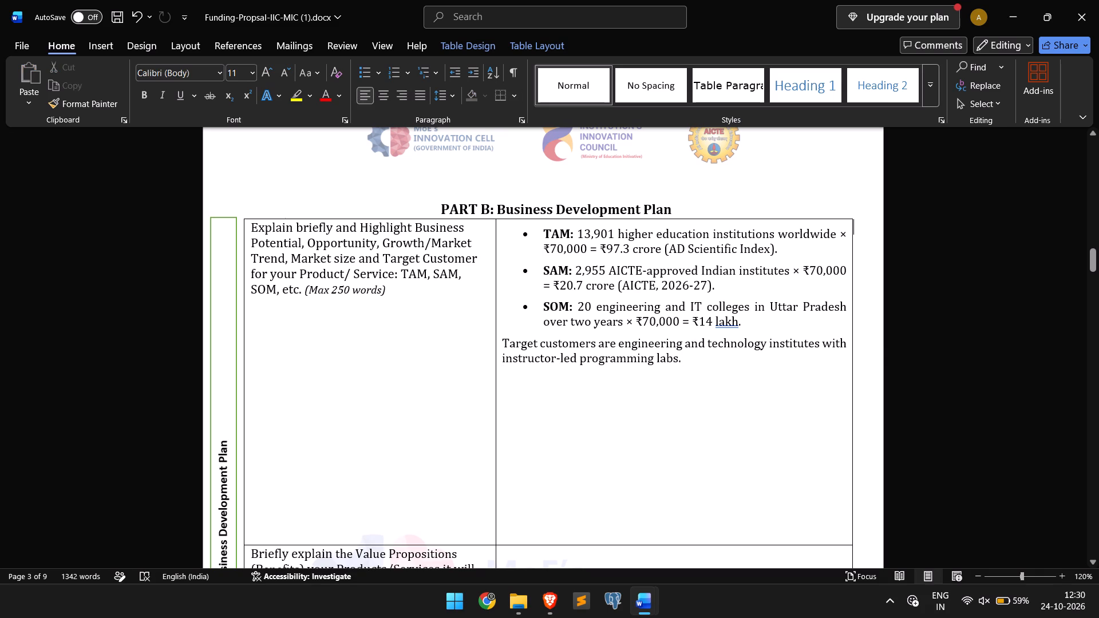
{"action": "left_click", "coordinate": [700, 544]}
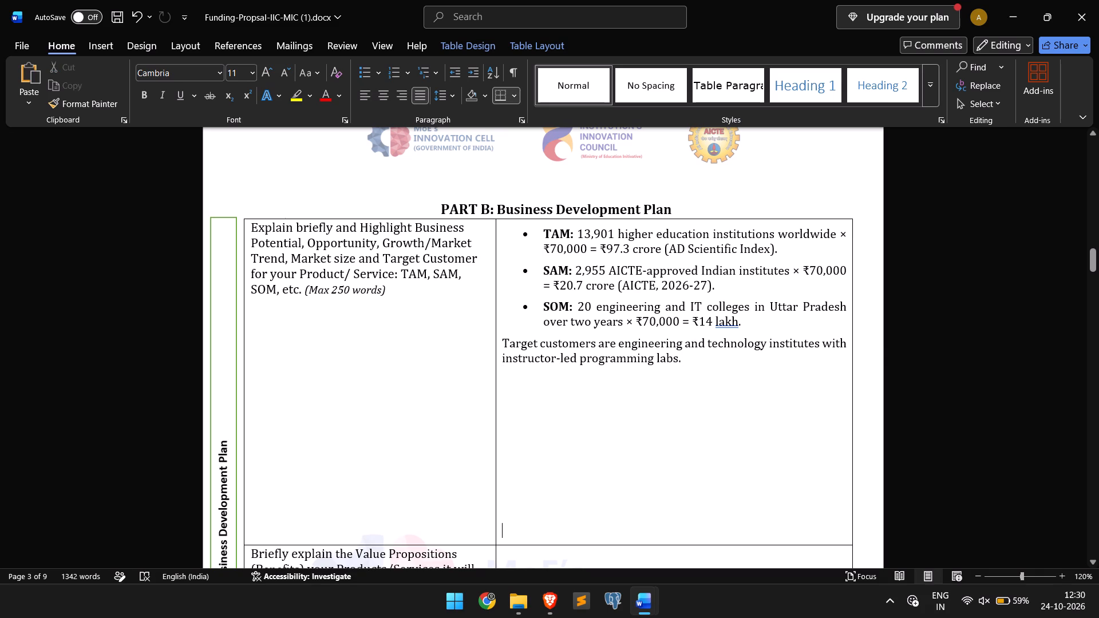
Remove the empty lines below the target customers paragraph in the market answer of Part B.
{"action": "left_click", "coordinate": [699, 533]}
{"action": "key", "text": "BackSpace"}
{"action": "key", "text": "BackSpace"}
{"action": "key", "text": "BackSpace"}
{"action": "key", "text": "BackSpace"}
{"action": "key", "text": "BackSpace"}
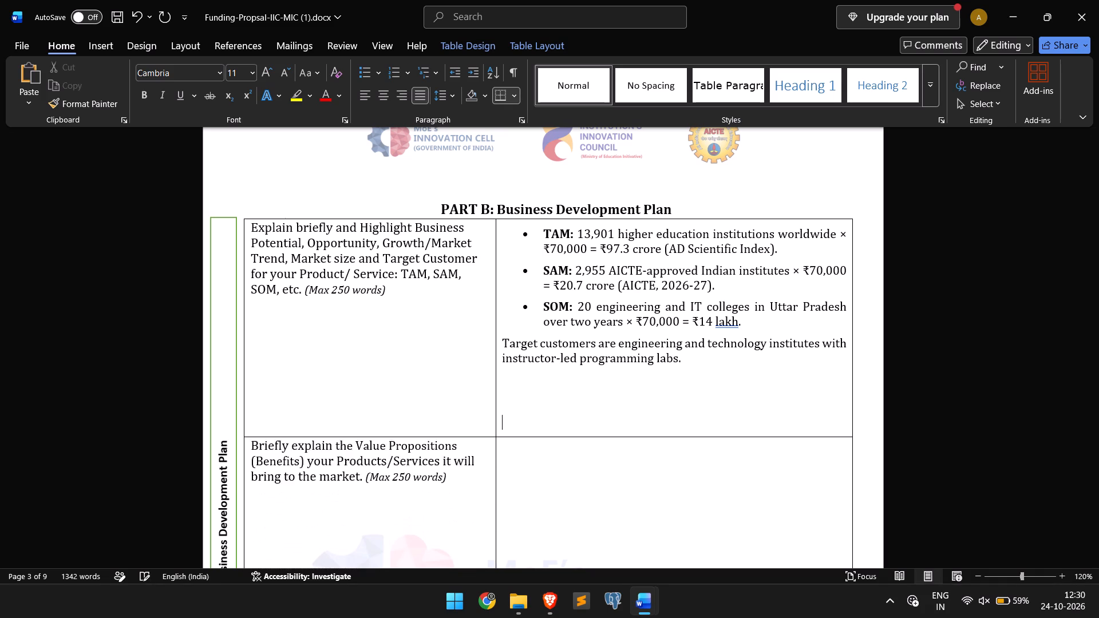
{"action": "key", "text": "BackSpace"}
{"action": "key", "text": "BackSpace"}
{"action": "key", "text": "BackSpace"}
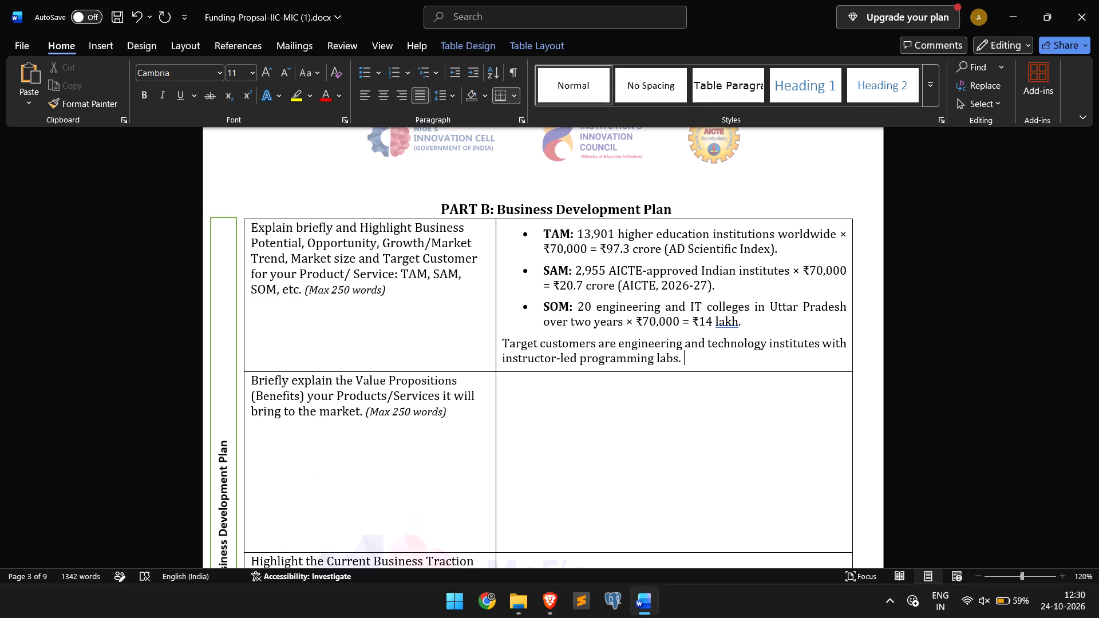
{"action": "left_click", "coordinate": [929, 443]}
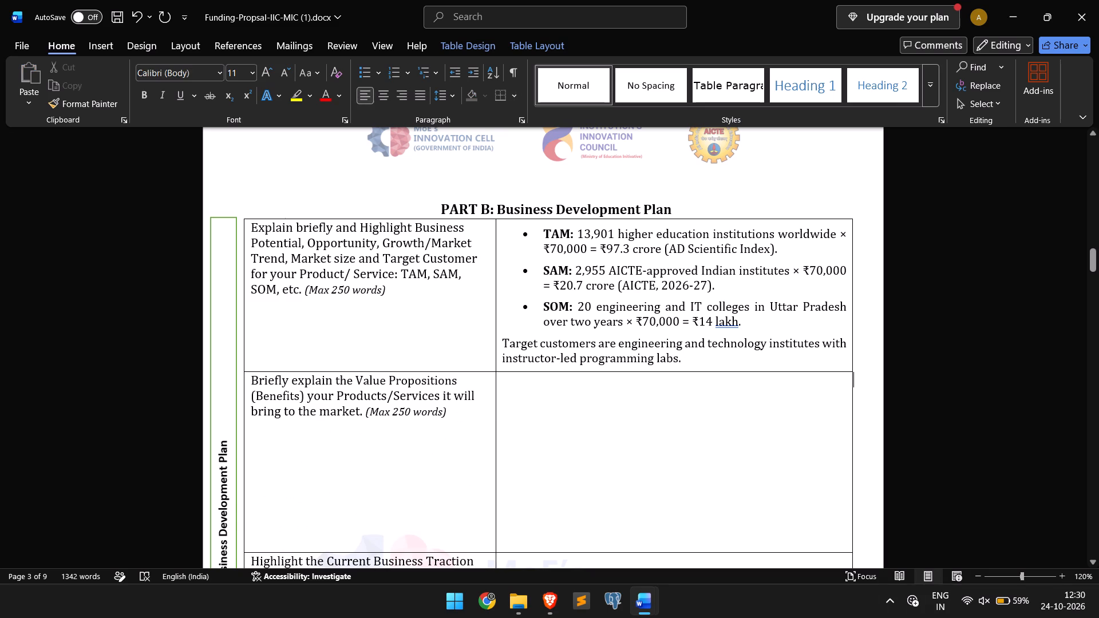
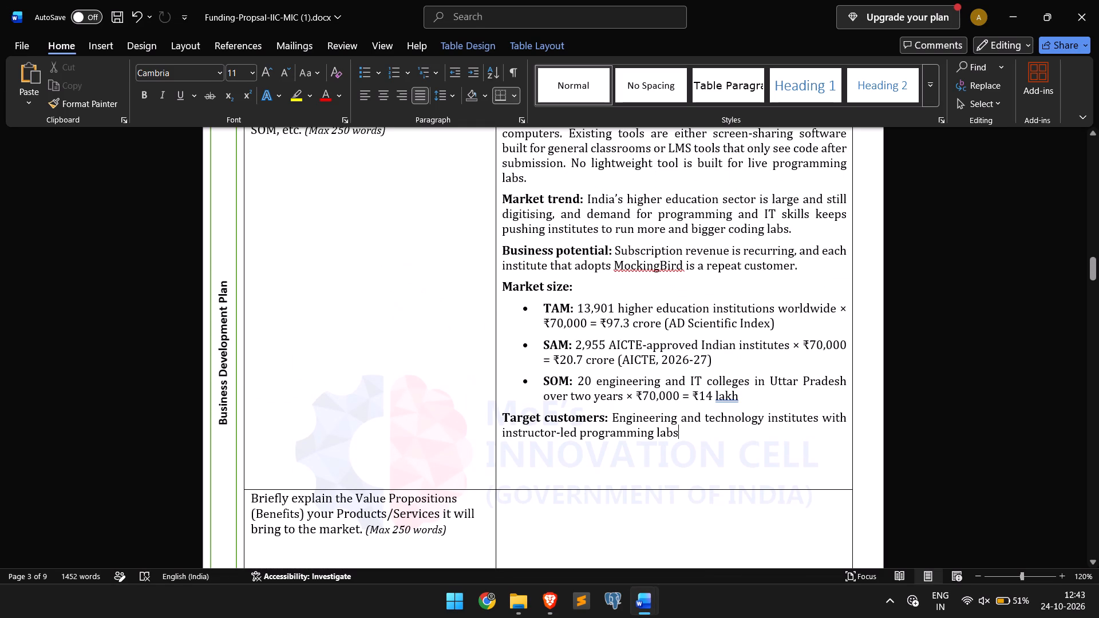
{"action": "left_click_drag", "start_coordinate": [802, 267], "coordinate": [607, 248]}
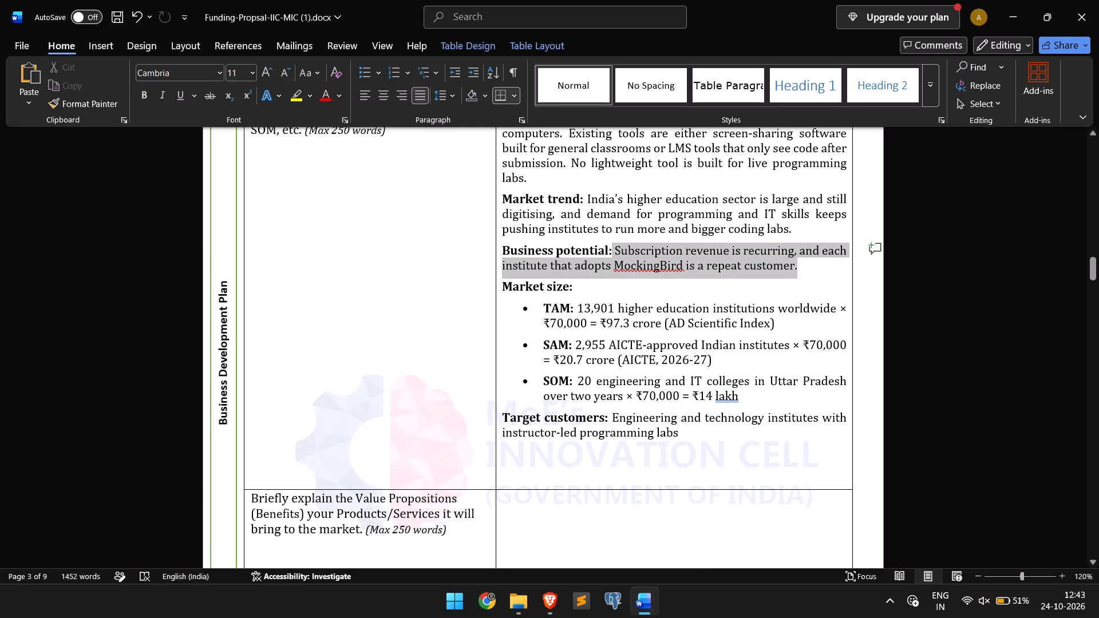
{"action": "left_click_drag", "start_coordinate": [607, 248], "coordinate": [513, 247]}
{"action": "key", "text": "ctrl+v"}
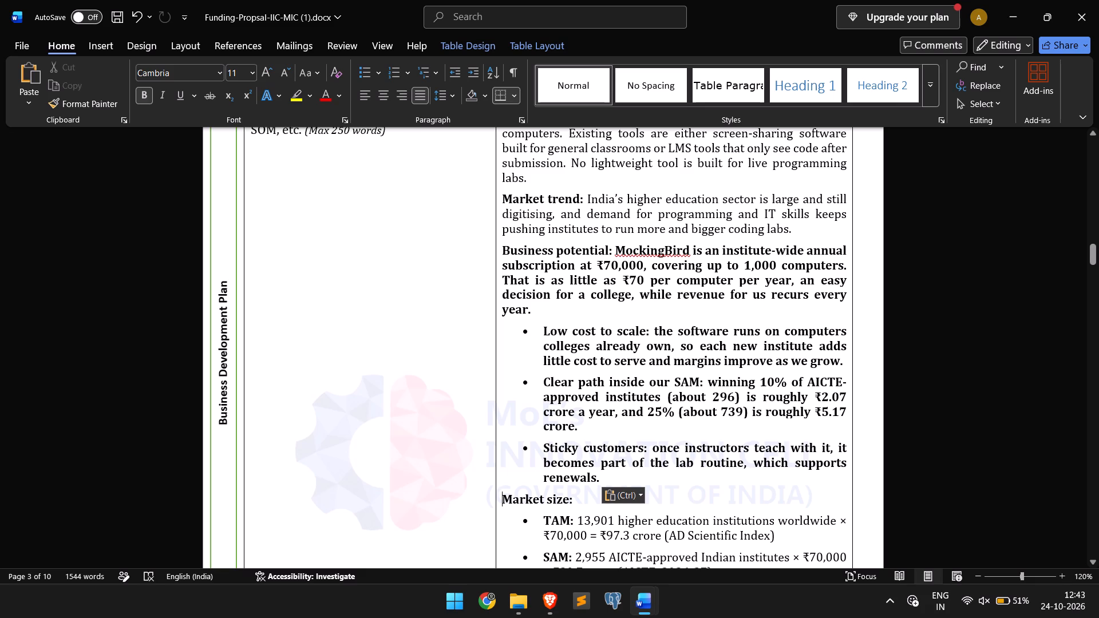
Delete "That is as little as ₹70 per computer per year," from Business potential and start the remaining sentence with a capital "An".
{"action": "left_click_drag", "start_coordinate": [504, 278], "coordinate": [781, 285]}
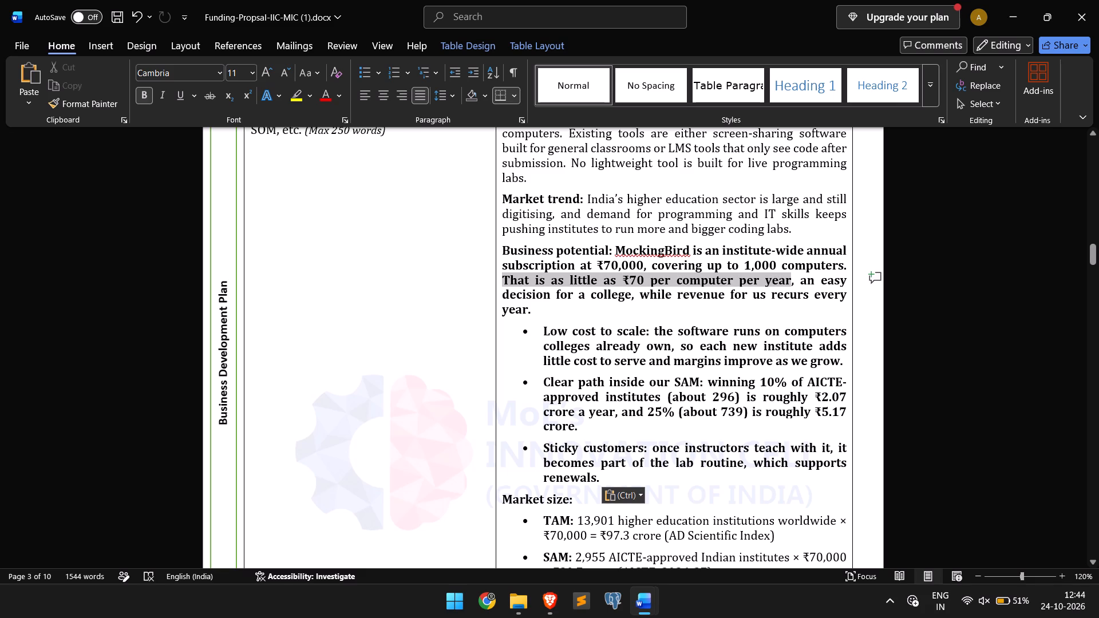
{"action": "left_click_drag", "start_coordinate": [781, 285], "coordinate": [659, 291]}
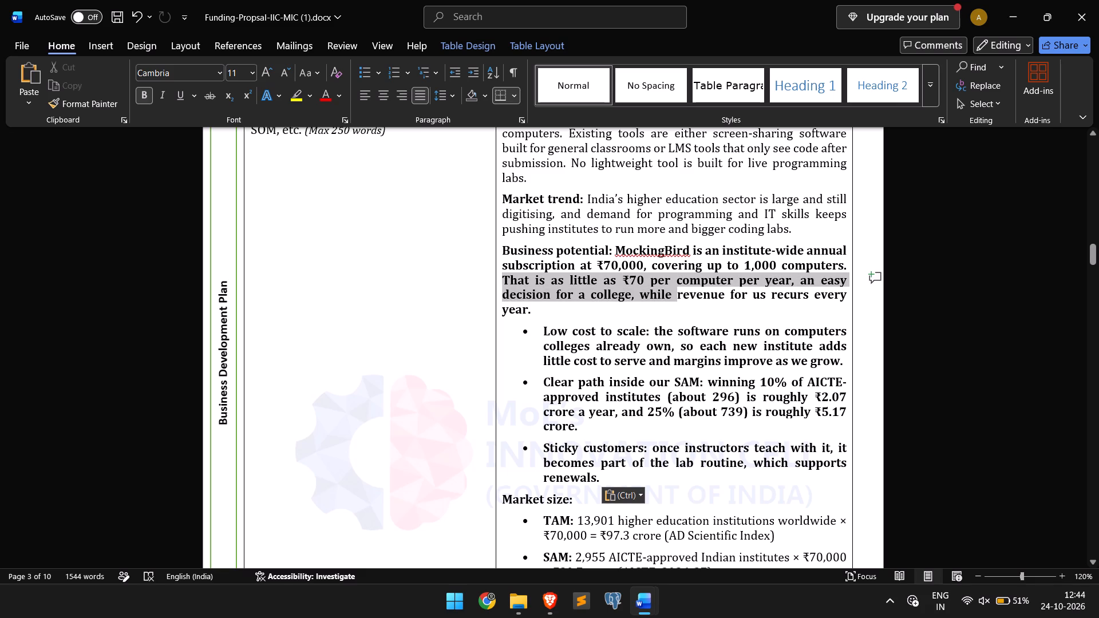
{"action": "left_click_drag", "start_coordinate": [659, 291], "coordinate": [785, 279]}
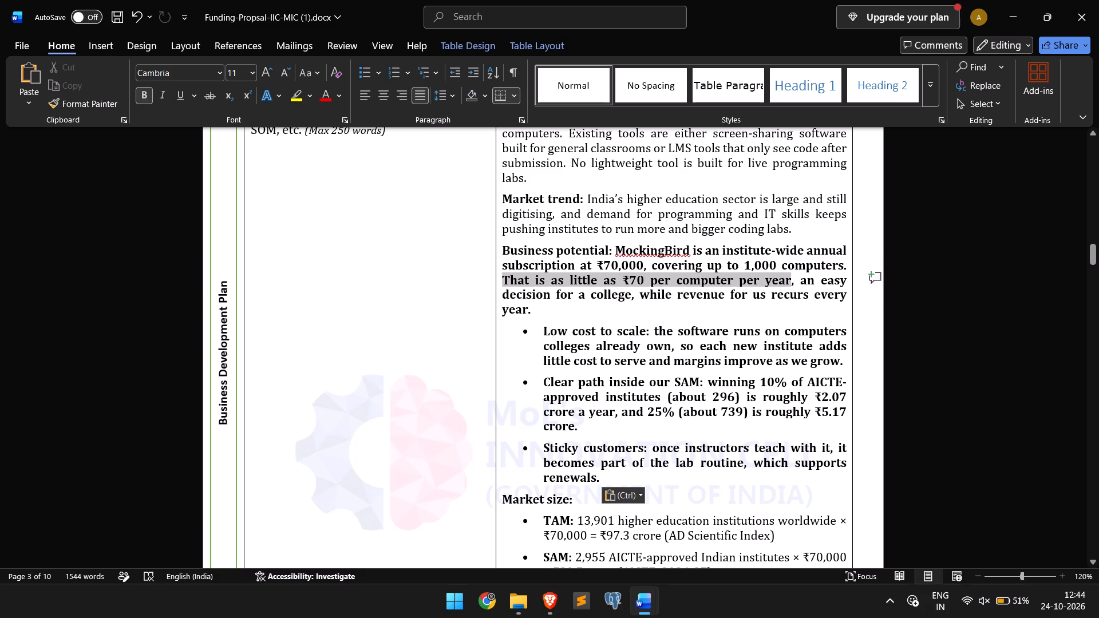
{"action": "left_click_drag", "start_coordinate": [785, 279], "coordinate": [786, 279]}
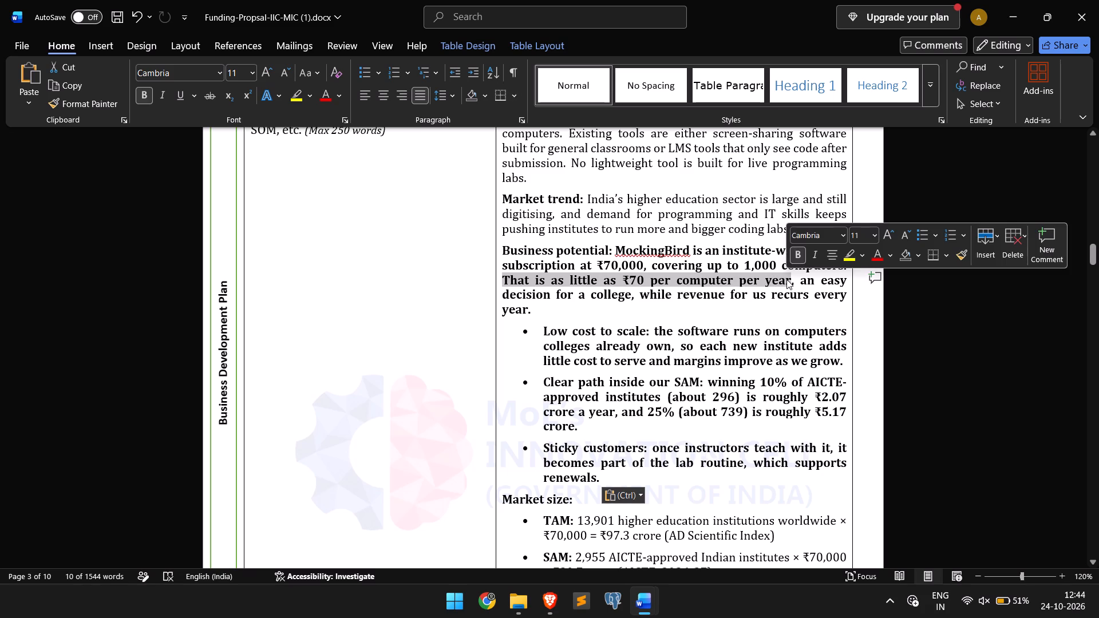
{"action": "key", "text": "BackSpace"}
{"action": "key", "text": "Right"}
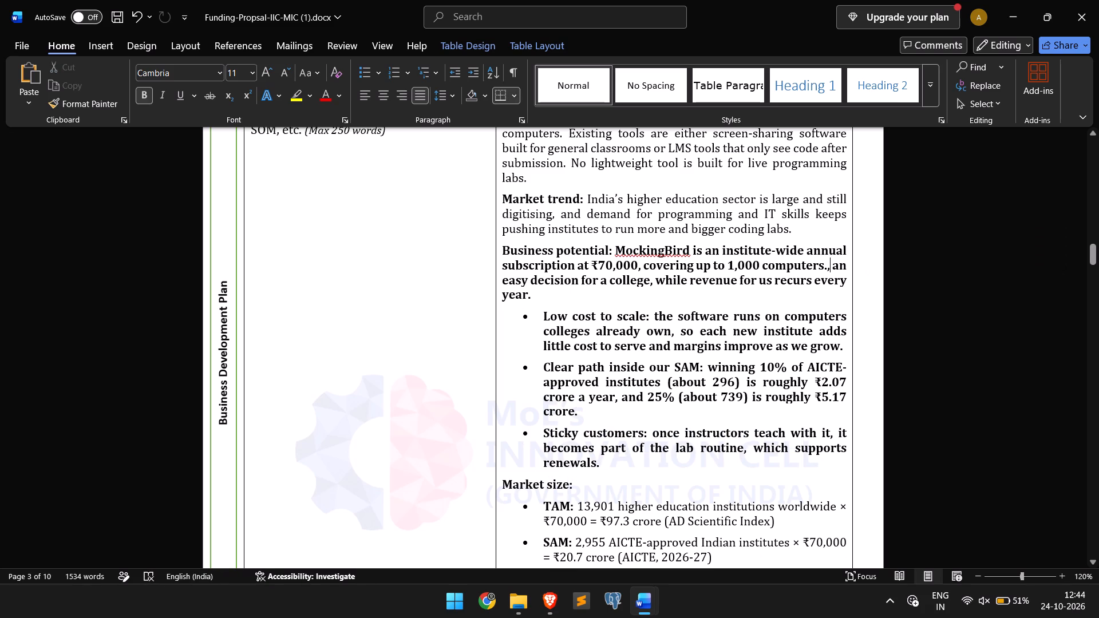
{"action": "key", "text": "BackSpace"}
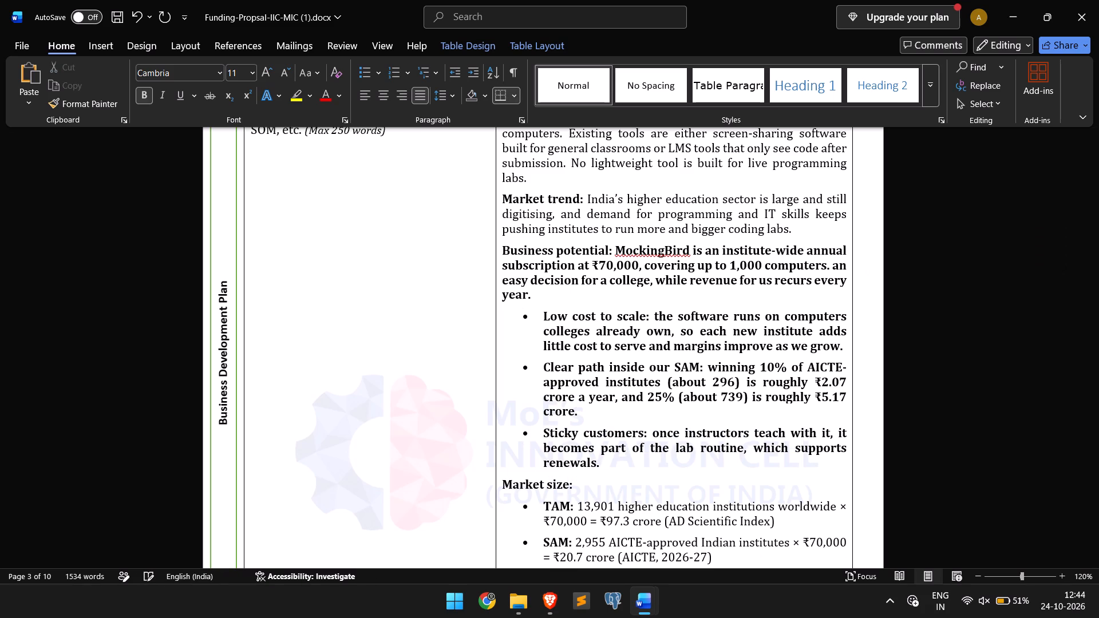
{"action": "left_click", "coordinate": [946, 278]}
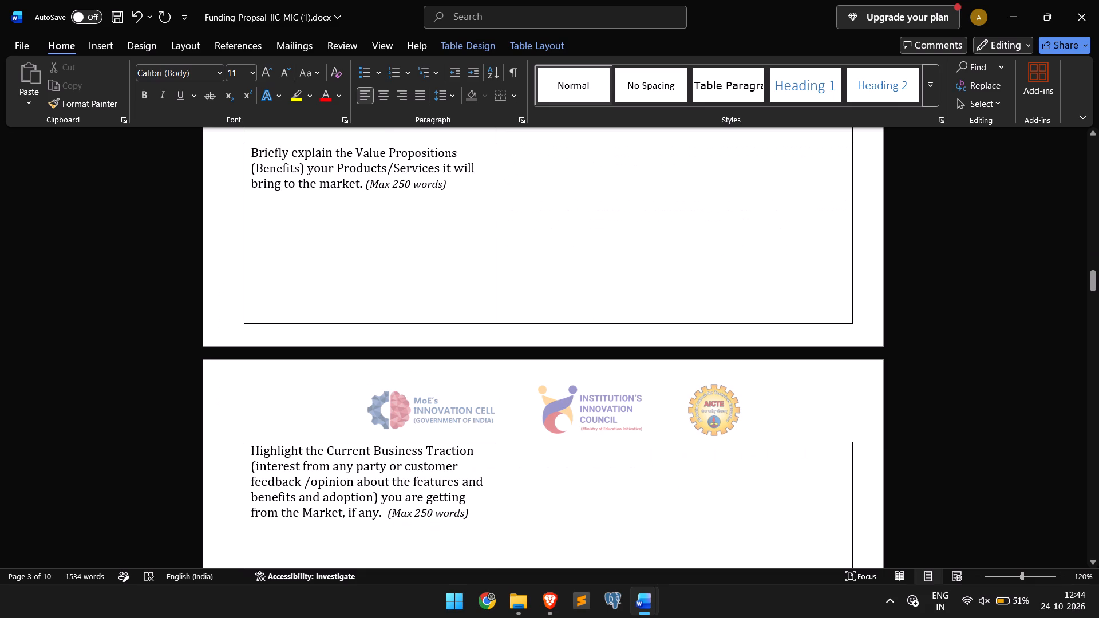
{"action": "key", "text": "Up"}
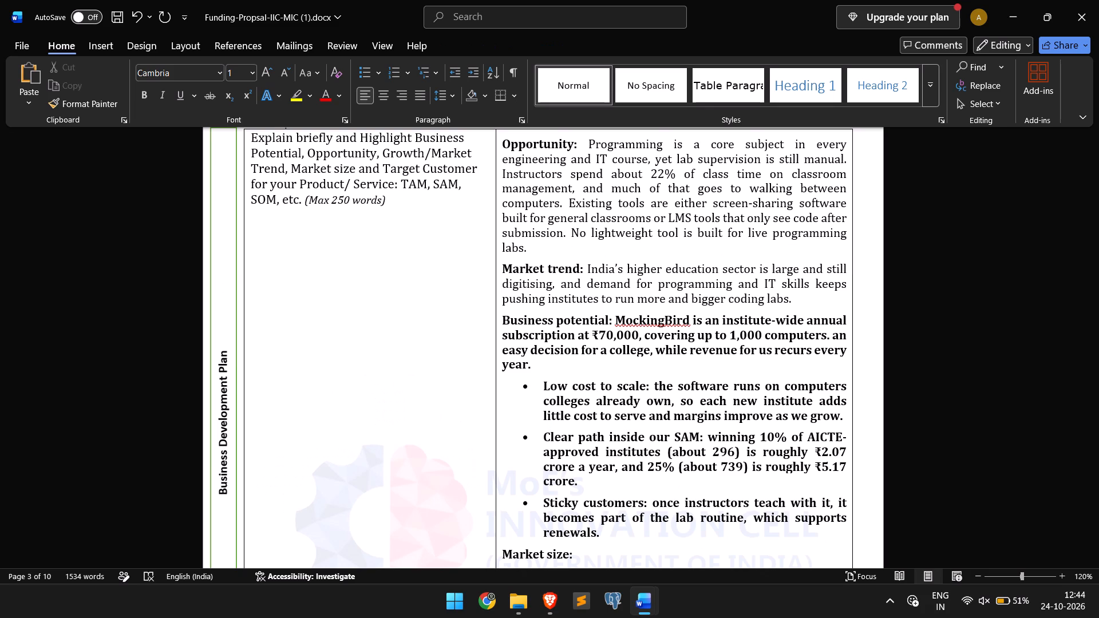
{"action": "left_click", "coordinate": [842, 336]}
{"action": "key", "text": "BackSpace"}
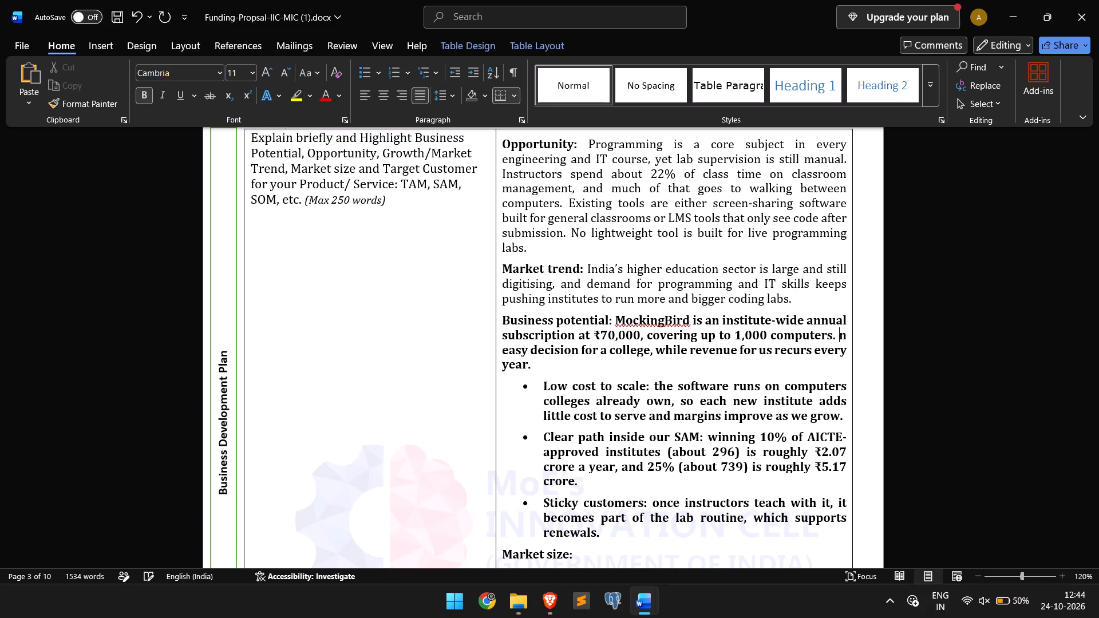
{"action": "key", "text": "shift+a"}
{"action": "left_click", "coordinate": [911, 340]}
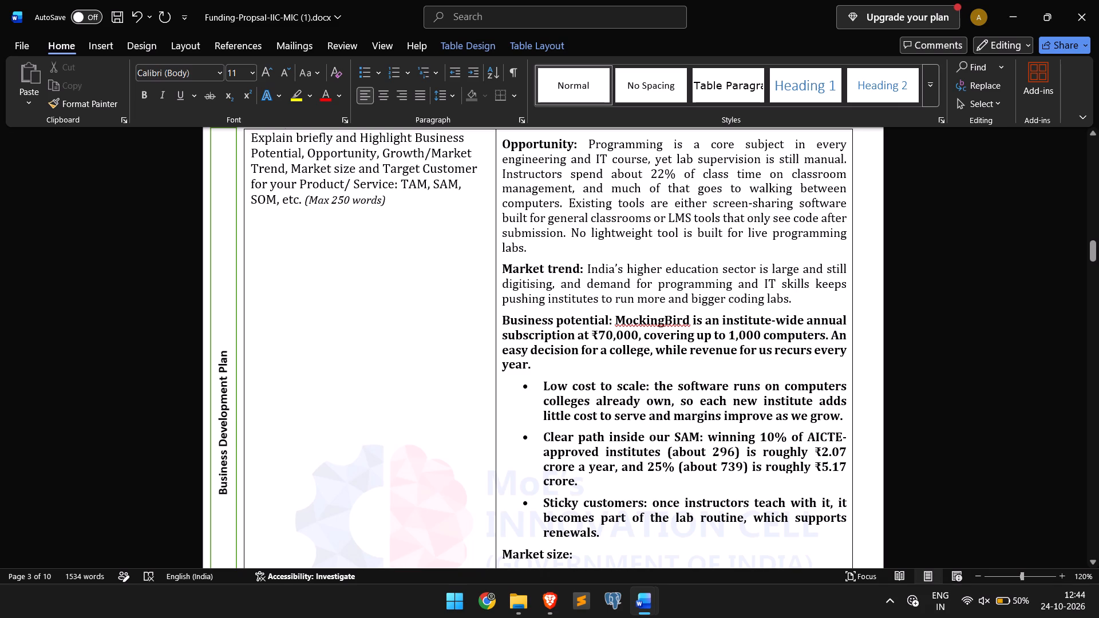
Remove bold from the Low cost to scale, Clear path inside our SAM and Sticky customers bullets.
{"action": "scroll", "coordinate": [959, 399], "scroll_direction": "down", "scroll_amount": 3}
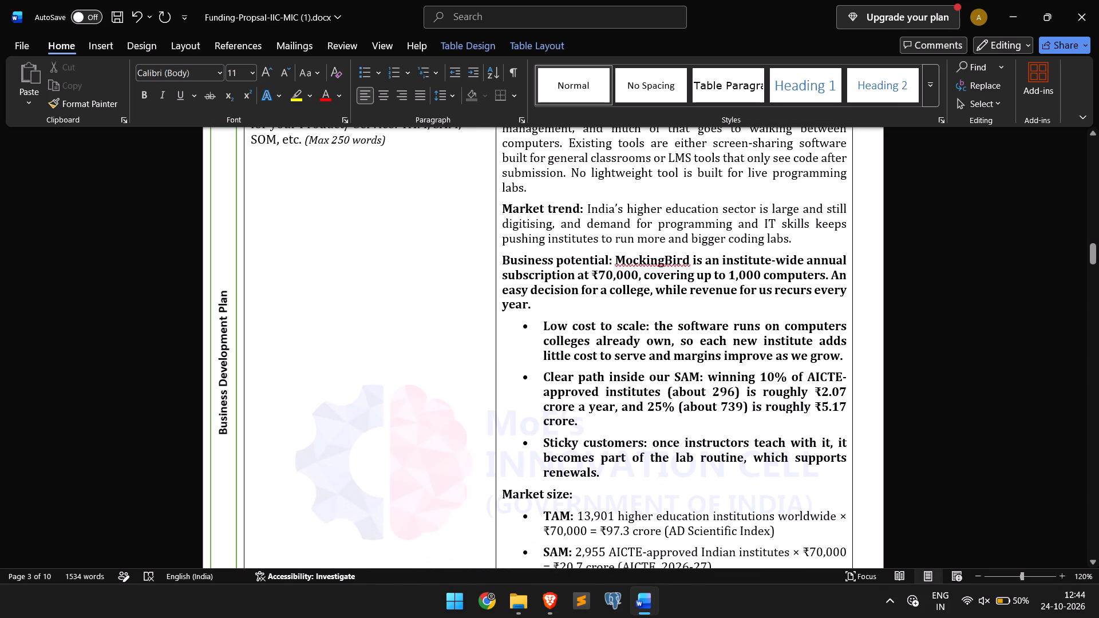
{"action": "scroll", "coordinate": [959, 399], "scroll_direction": "down", "scroll_amount": 1}
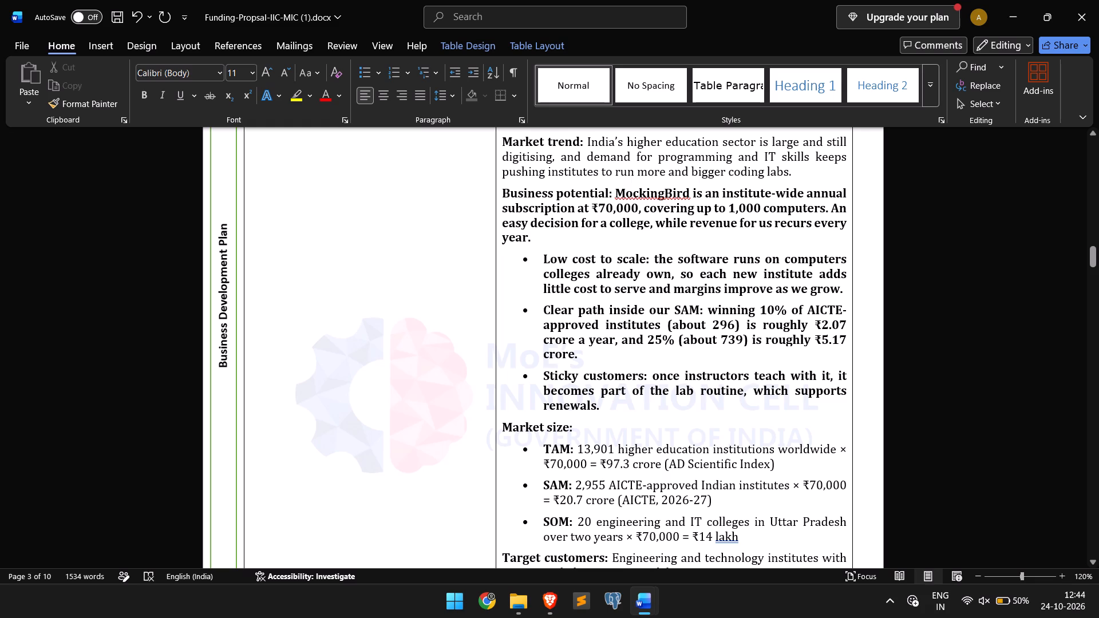
{"action": "left_click_drag", "start_coordinate": [695, 409], "coordinate": [554, 275]}
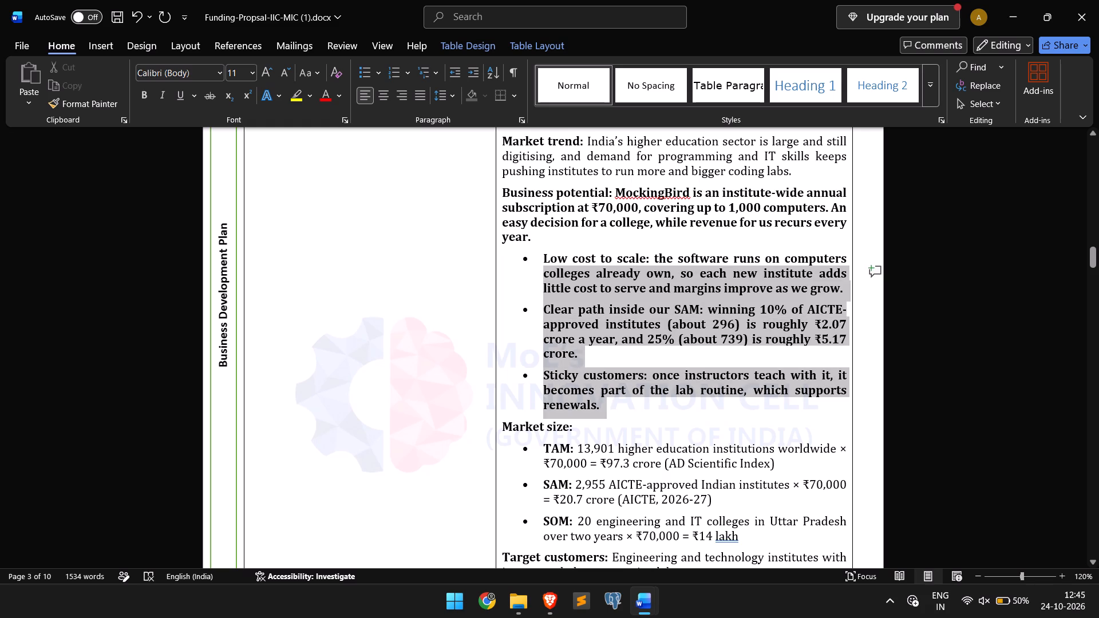
{"action": "left_click_drag", "start_coordinate": [554, 275], "coordinate": [549, 264]}
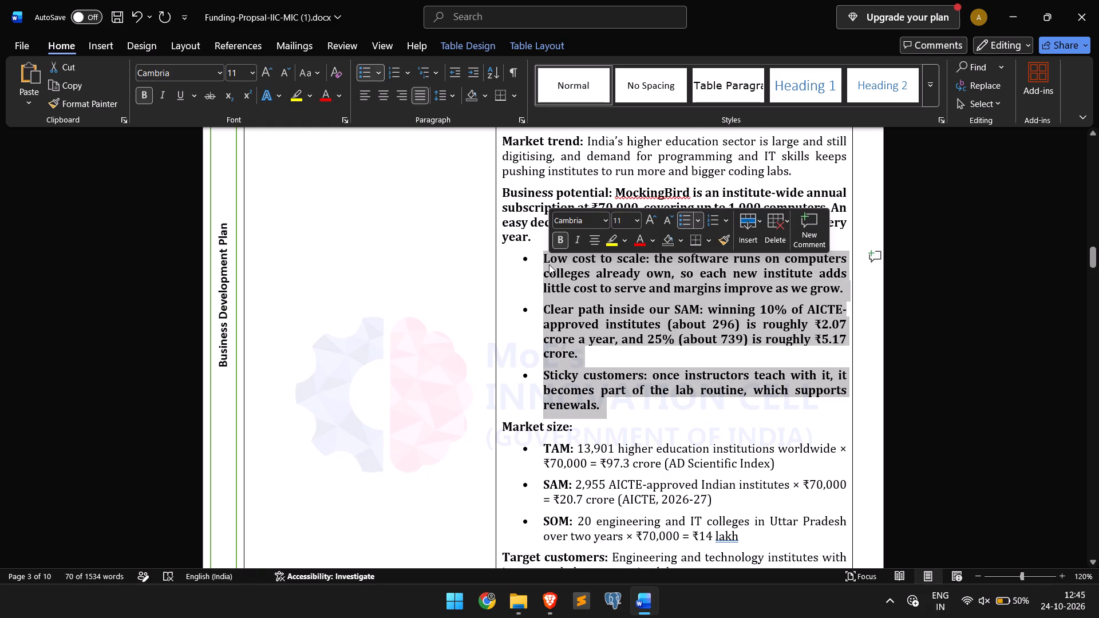
{"action": "left_click", "coordinate": [554, 245]}
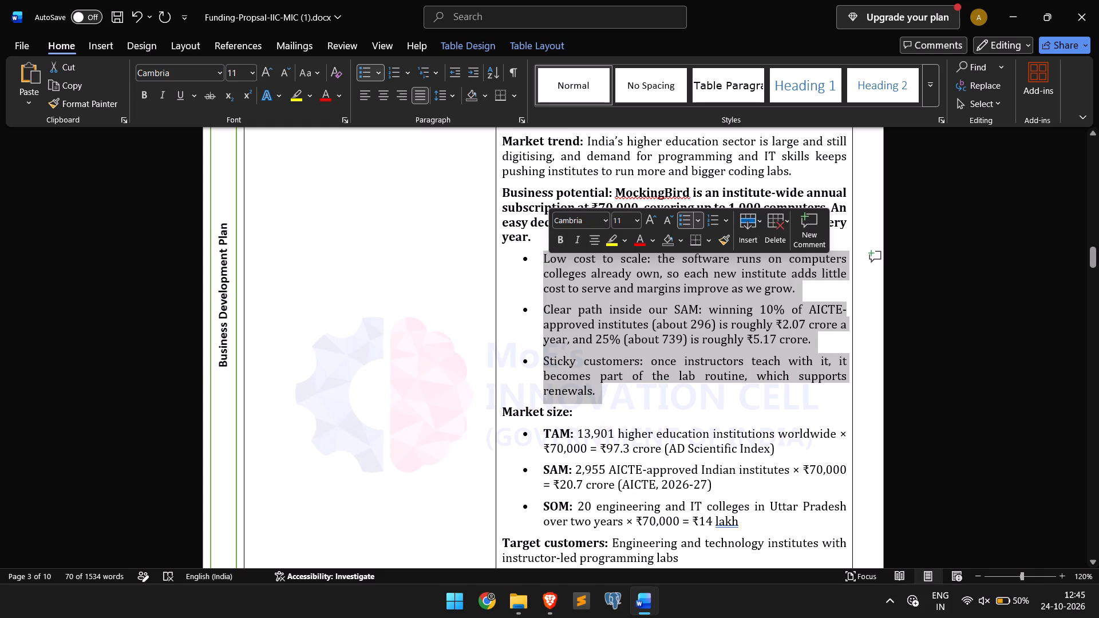
{"action": "left_click", "coordinate": [911, 274]}
Remove bold from the Business potential intro text, from "MockingBird" to "every year.", leaving its label bold.
{"action": "scroll", "coordinate": [734, 259], "scroll_direction": "up", "scroll_amount": 6}
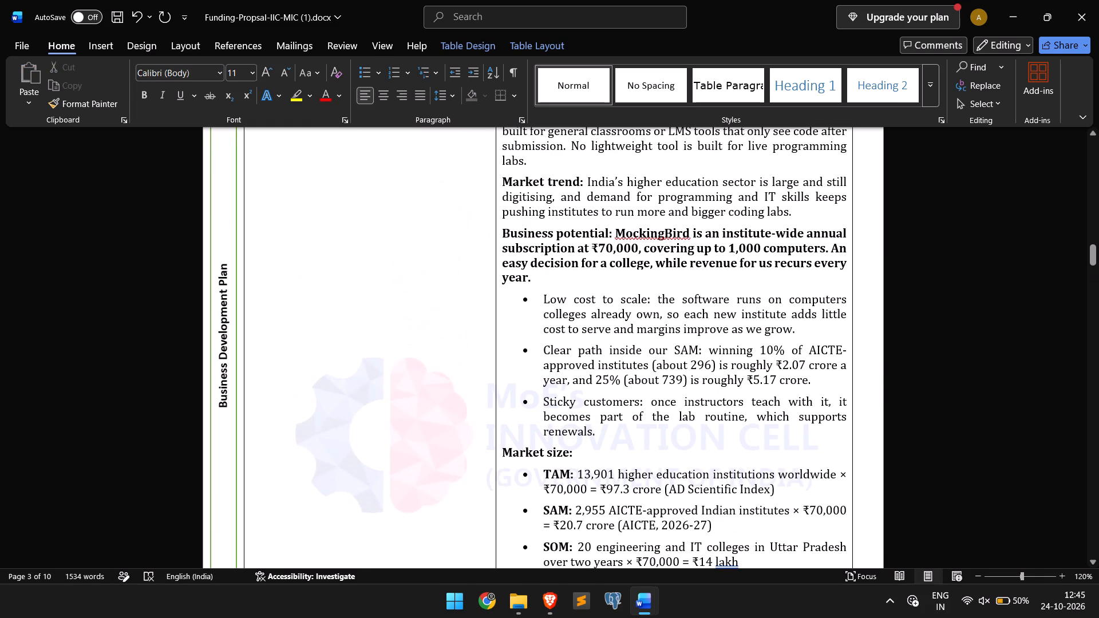
{"action": "left_click_drag", "start_coordinate": [587, 282], "coordinate": [622, 239]}
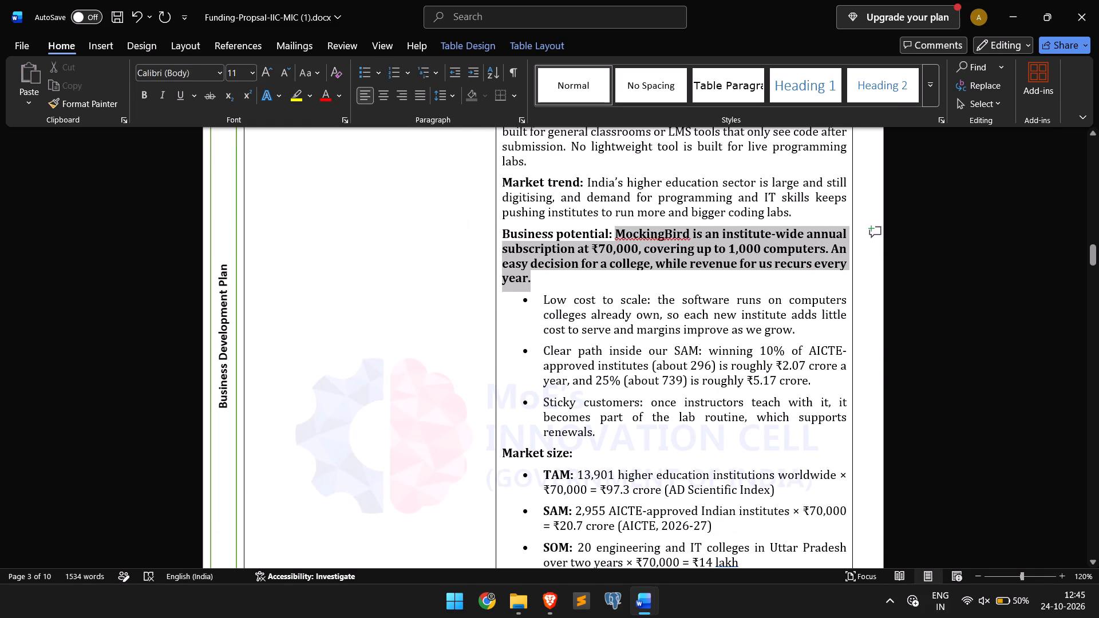
{"action": "left_click_drag", "start_coordinate": [622, 239], "coordinate": [622, 239]}
{"action": "left_click", "coordinate": [640, 220]}
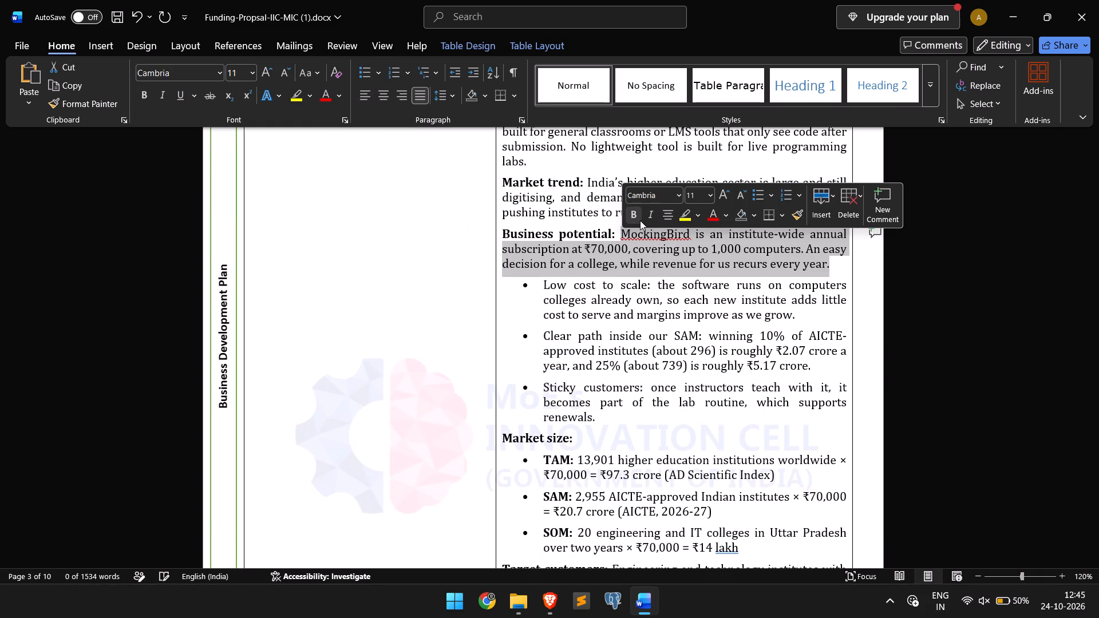
{"action": "left_click", "coordinate": [949, 288]}
{"action": "scroll", "coordinate": [949, 288], "scroll_direction": "up", "scroll_amount": 6}
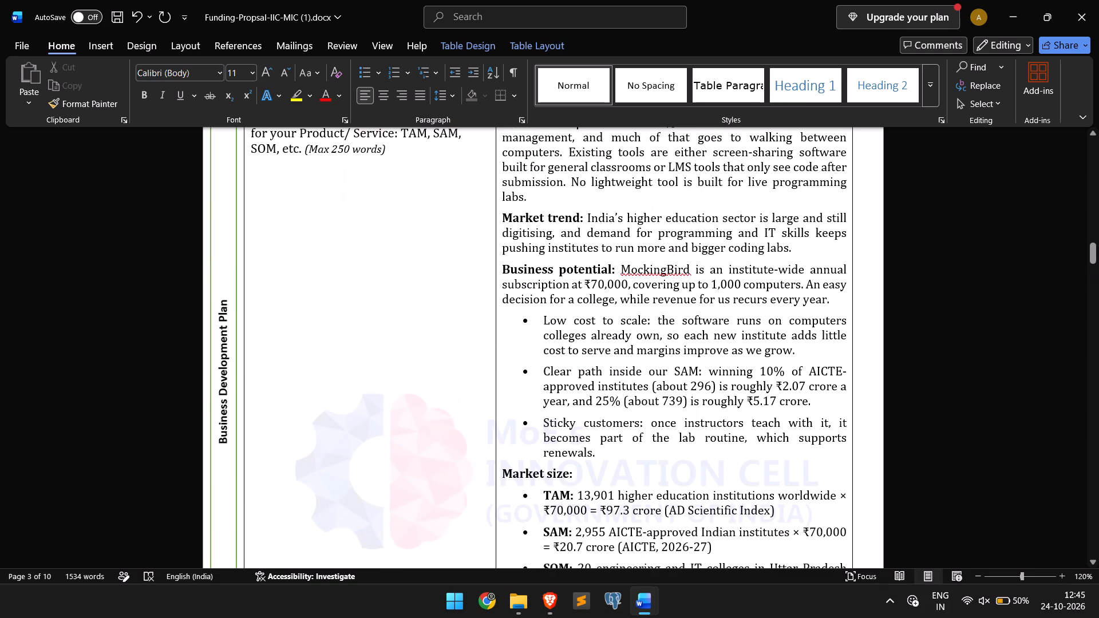
{"action": "scroll", "coordinate": [949, 288], "scroll_direction": "right", "scroll_amount": 1}
{"action": "scroll", "coordinate": [949, 288], "scroll_direction": "down", "scroll_amount": 1}
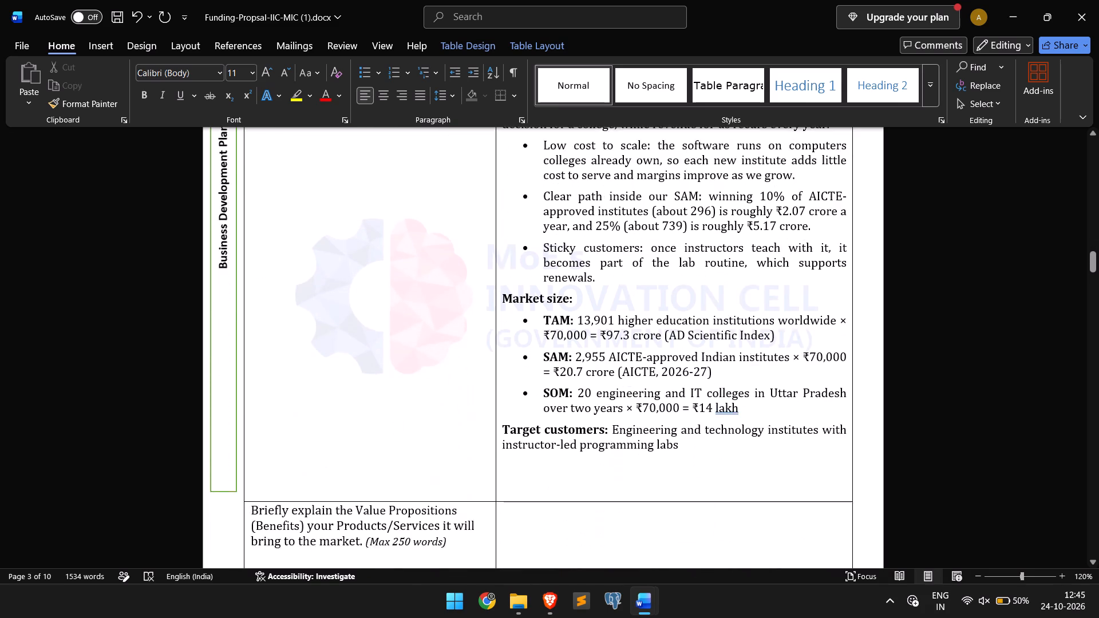
{"action": "scroll", "coordinate": [949, 288], "scroll_direction": "down", "scroll_amount": 2}
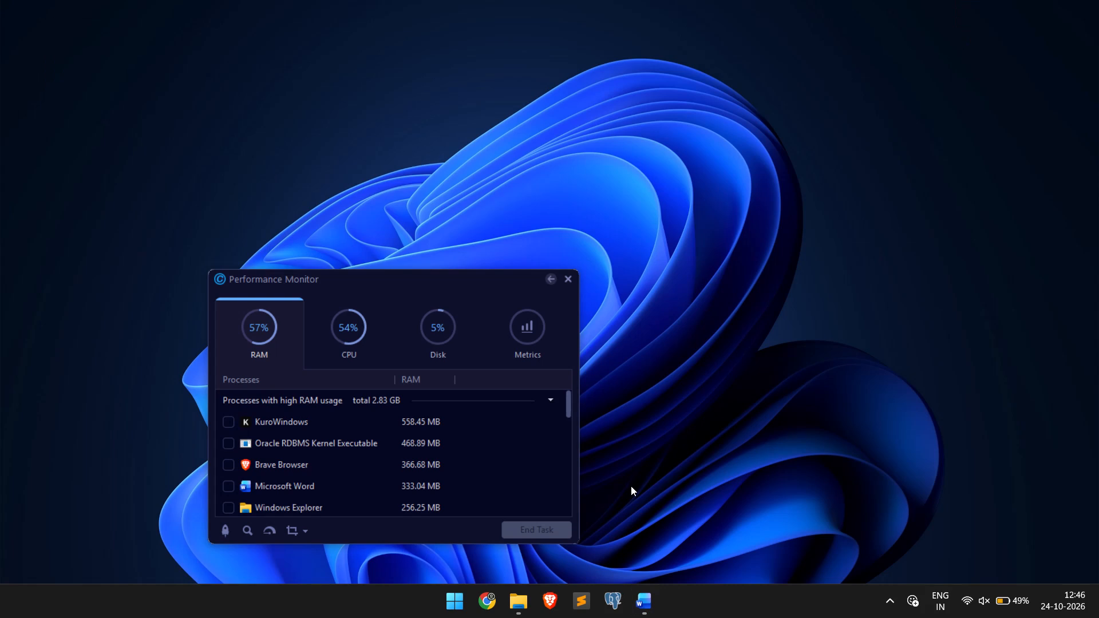
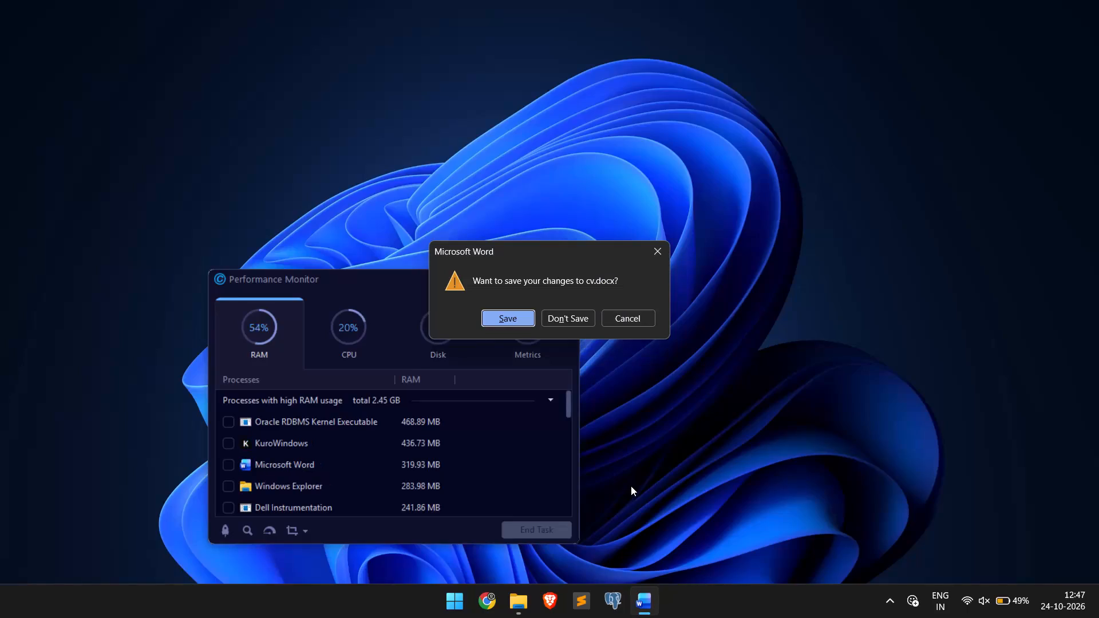
Cancel the save prompt for the recovered cv.docx and minimize its Word window.
{"action": "left_click", "coordinate": [646, 607]}
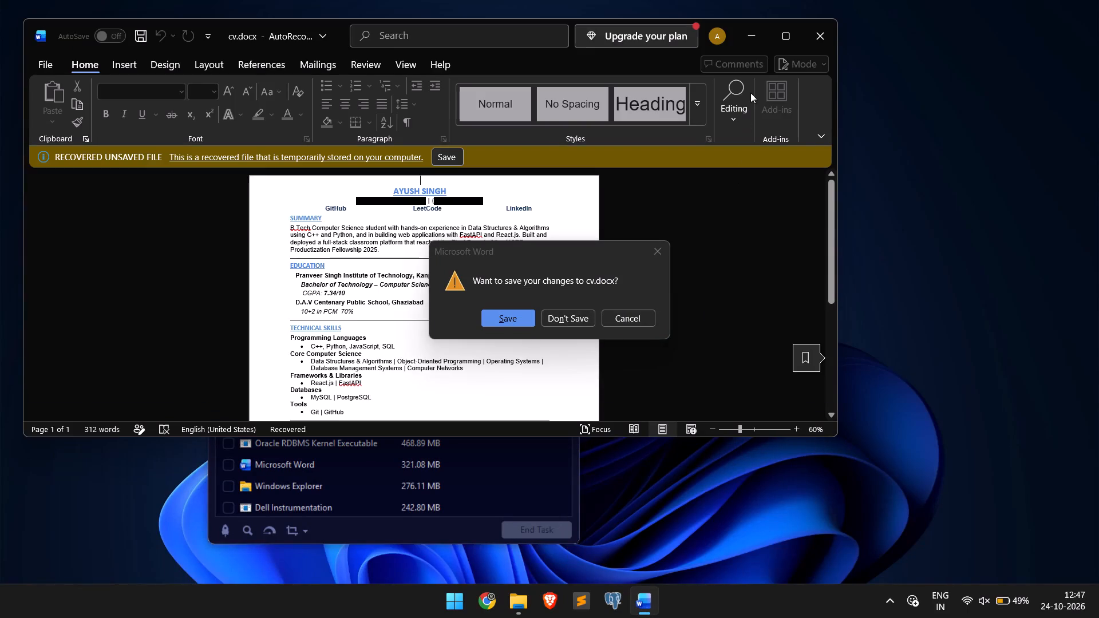
{"action": "left_click", "coordinate": [655, 259]}
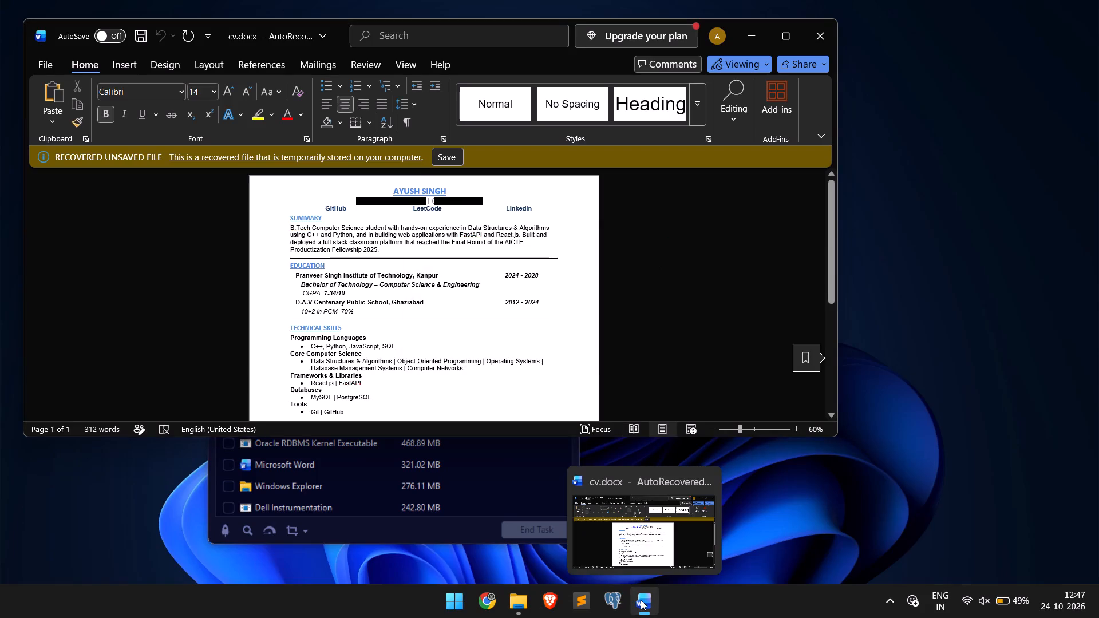
{"action": "left_click", "coordinate": [892, 320]}
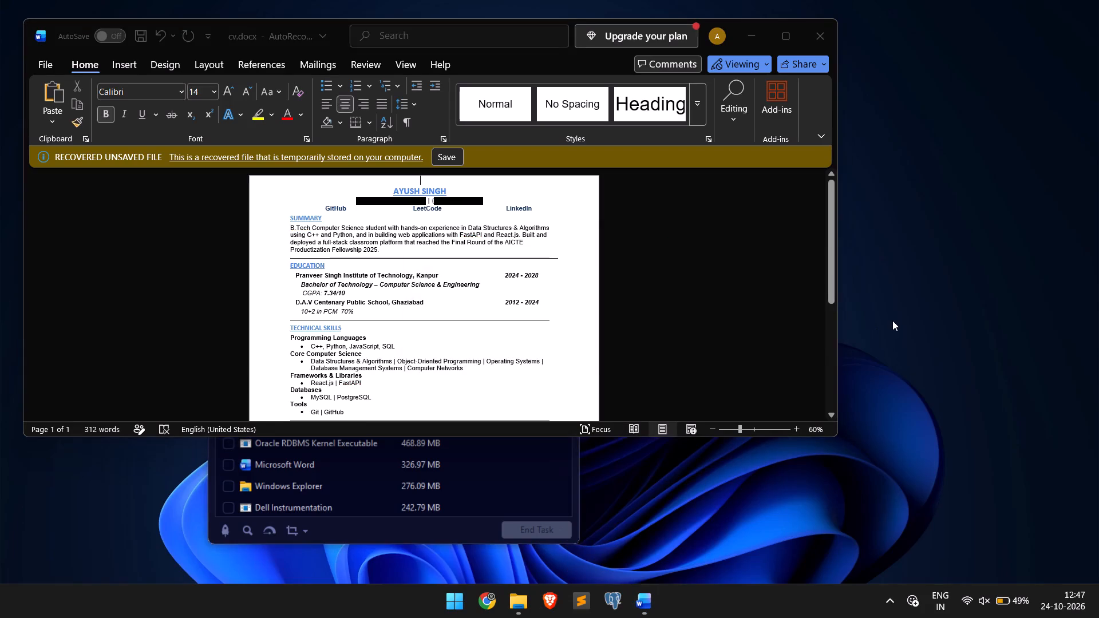
{"action": "left_click", "coordinate": [754, 41]}
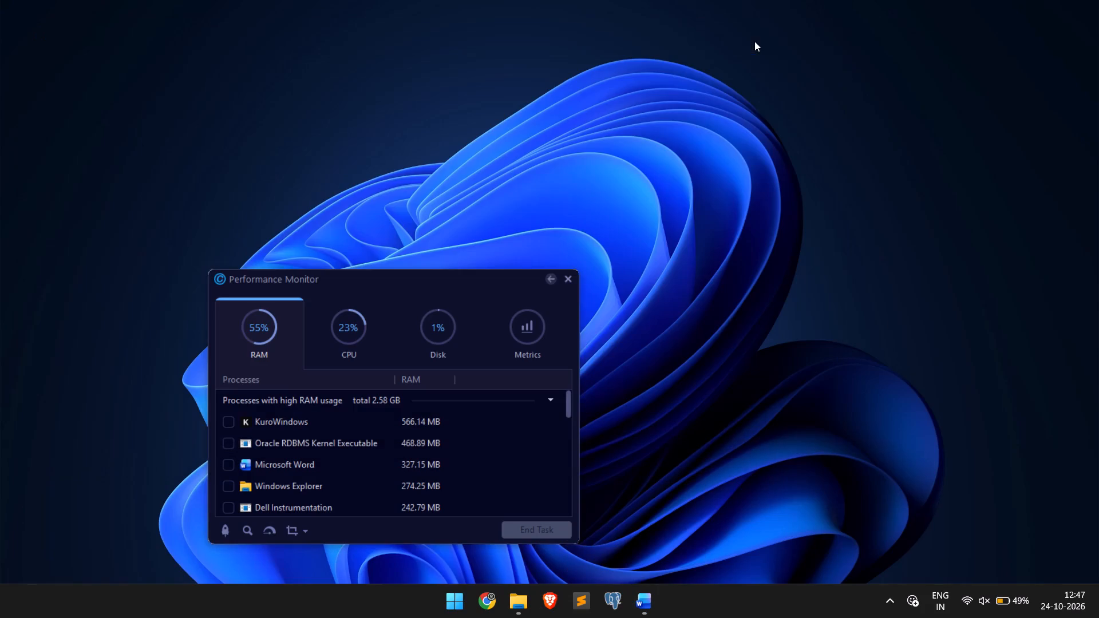
Reopen Funding-Propsal-IIC-MIC (1).docx from File Explorer's recent files and look through its filled-in answers.
{"action": "left_click", "coordinate": [529, 598]}
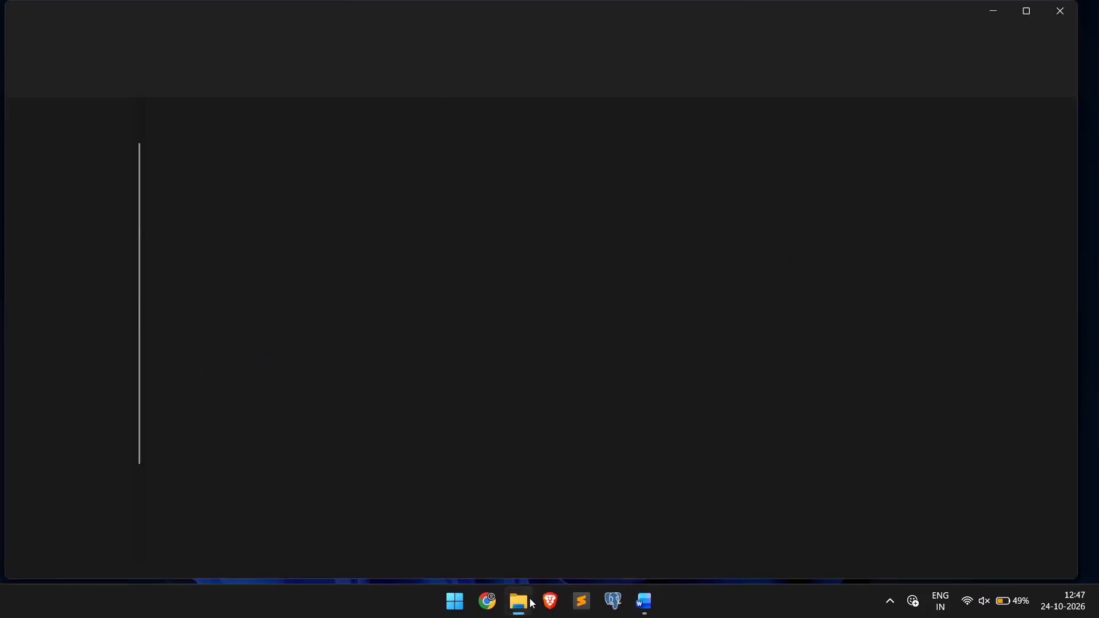
{"action": "double_click", "coordinate": [410, 438]}
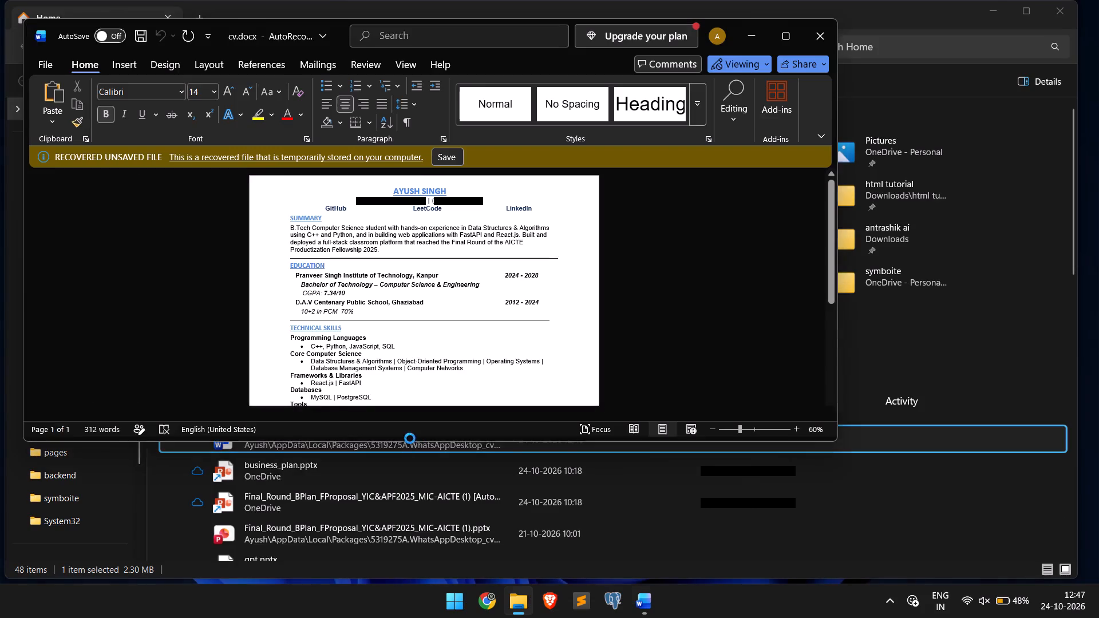
{"action": "scroll", "coordinate": [442, 386], "scroll_direction": "down", "scroll_amount": 6}
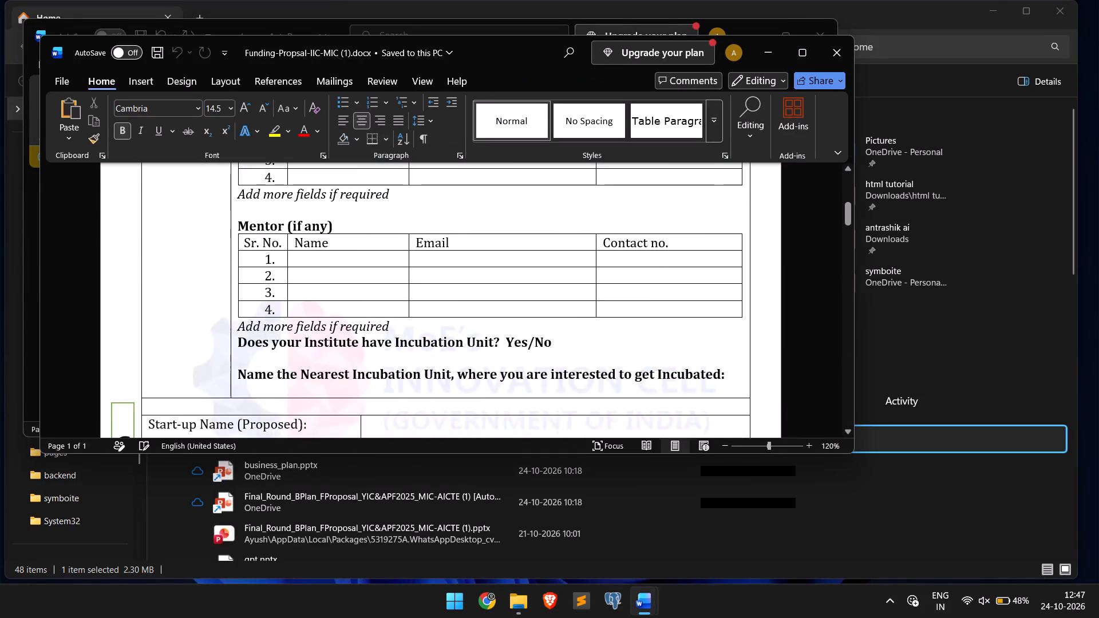
{"action": "scroll", "coordinate": [442, 386], "scroll_direction": "down", "scroll_amount": 4}
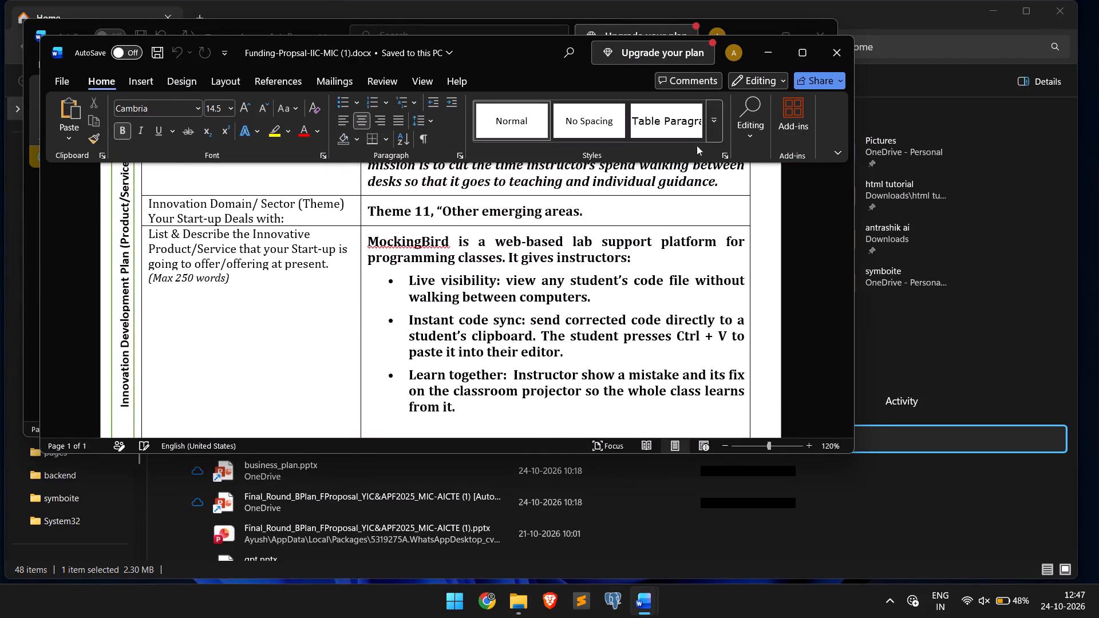
Minimize the cv.docx window, bring the funding proposal back through File Explorer, and save the proposal again.
{"action": "left_click", "coordinate": [768, 43]}
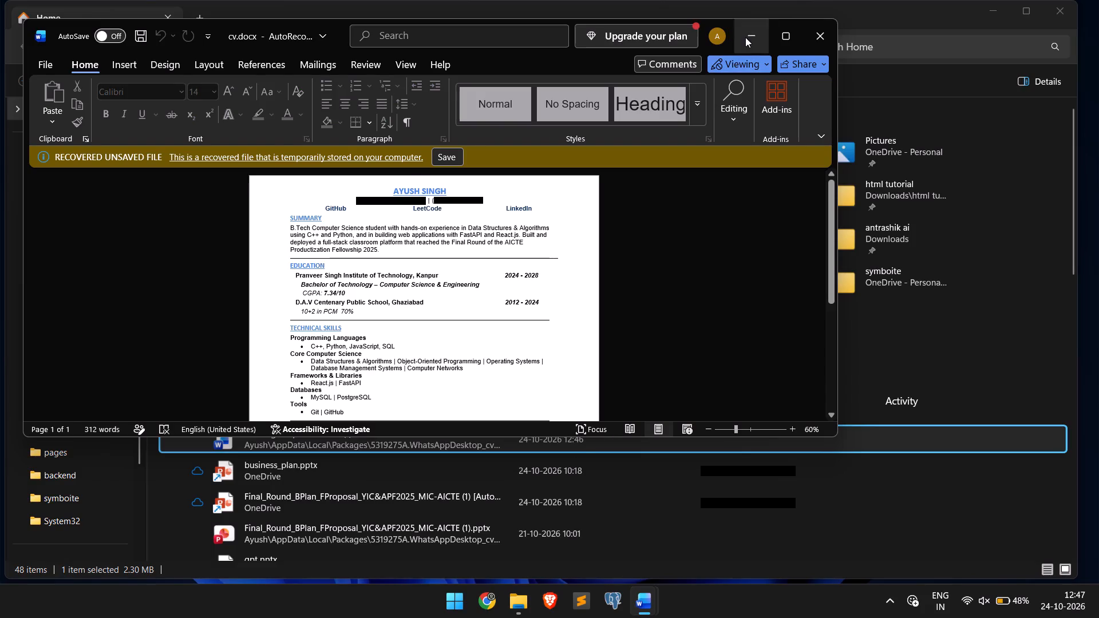
{"action": "left_click", "coordinate": [745, 37]}
{"action": "double_click", "coordinate": [408, 449]}
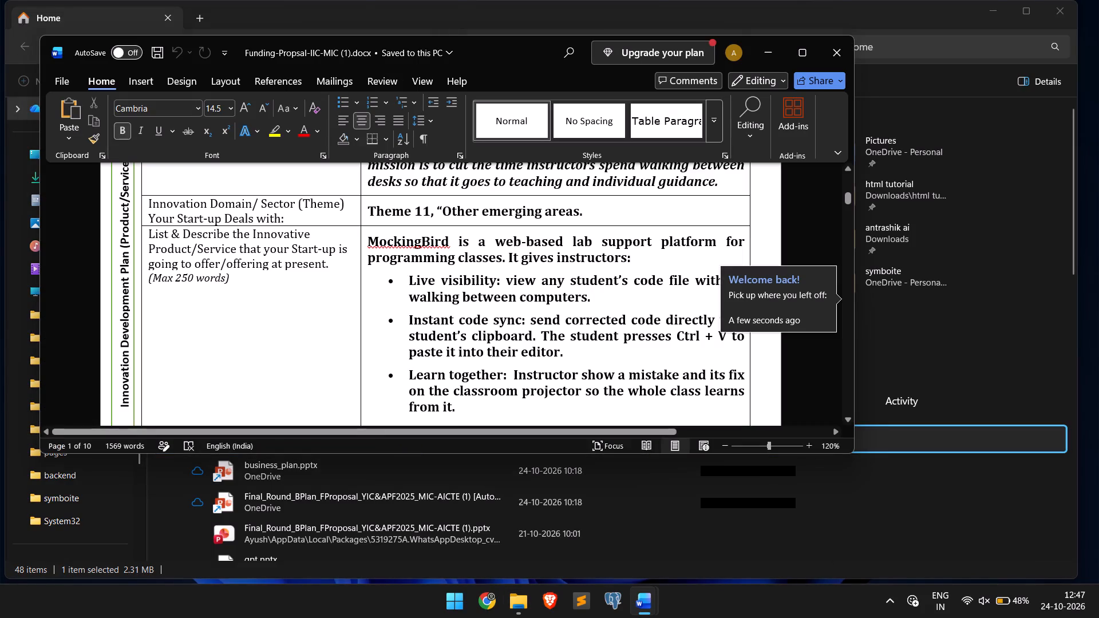
{"action": "left_click", "coordinate": [73, 88]}
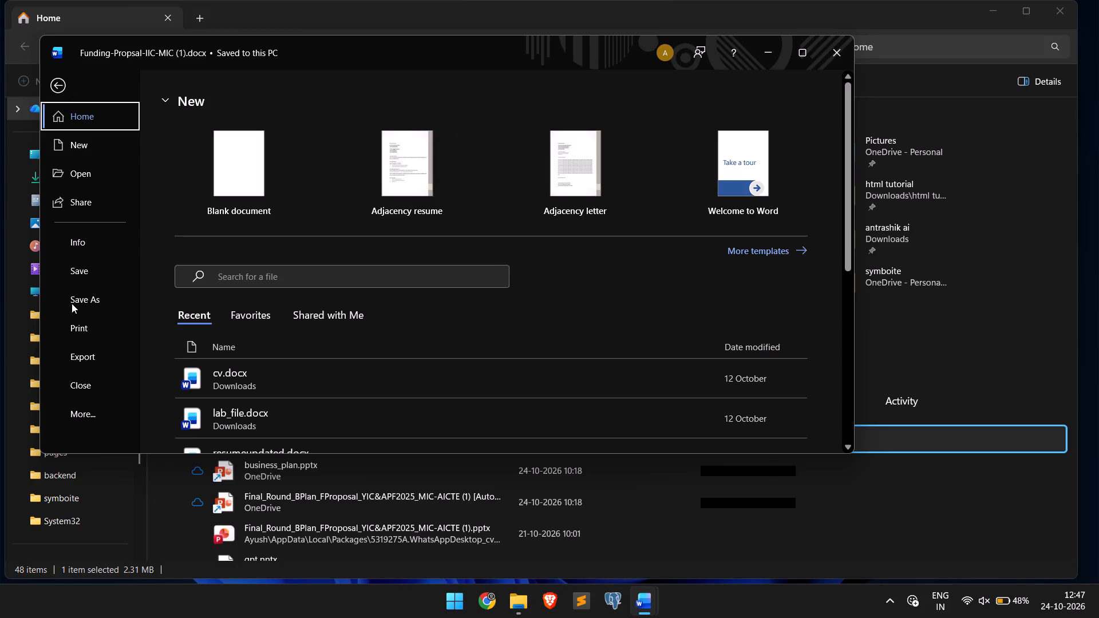
{"action": "left_click", "coordinate": [72, 279]}
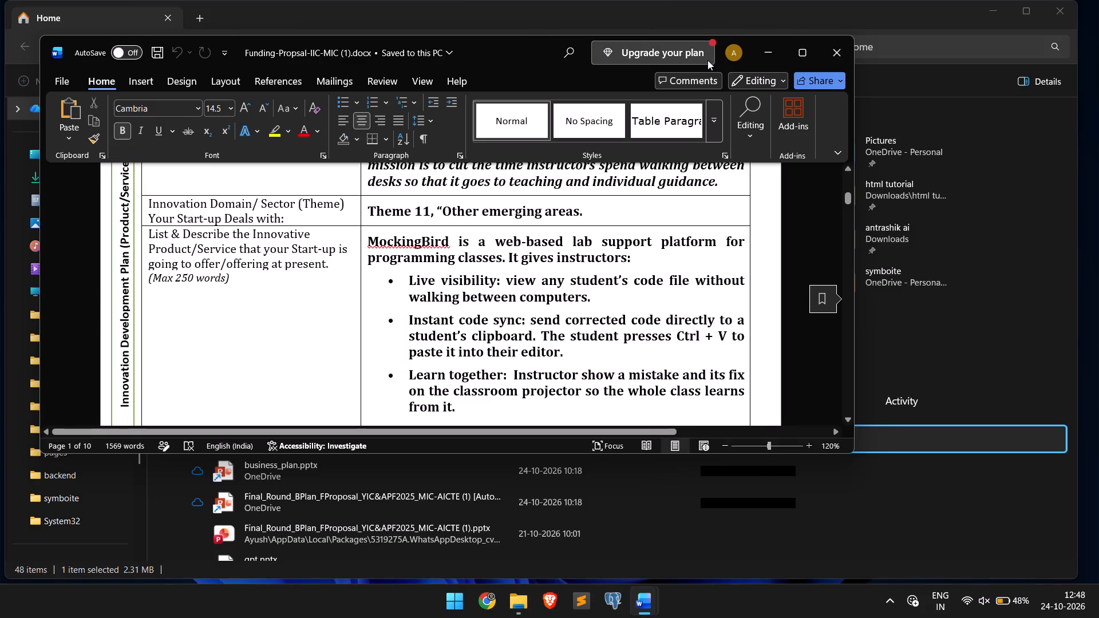
Close the funding proposal and File Explorer, and choose Restart in the Shut Down Windows dialog.
{"action": "key", "text": "alt+F4"}
{"action": "key", "text": "alt+F4"}
{"action": "key", "text": "alt+F4"}
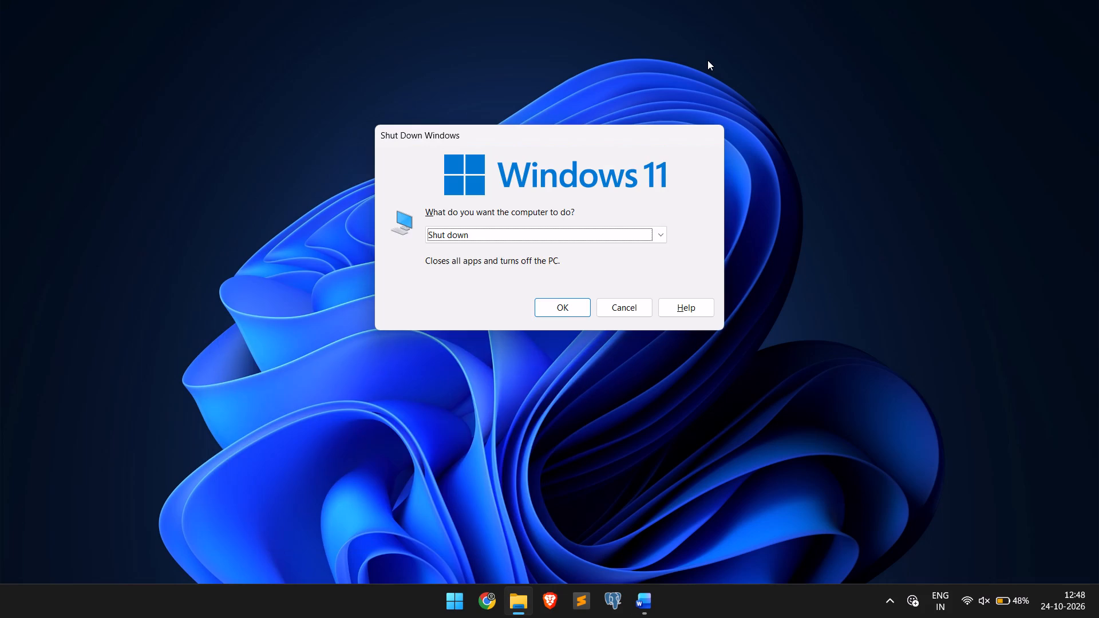
{"action": "key", "text": "End"}
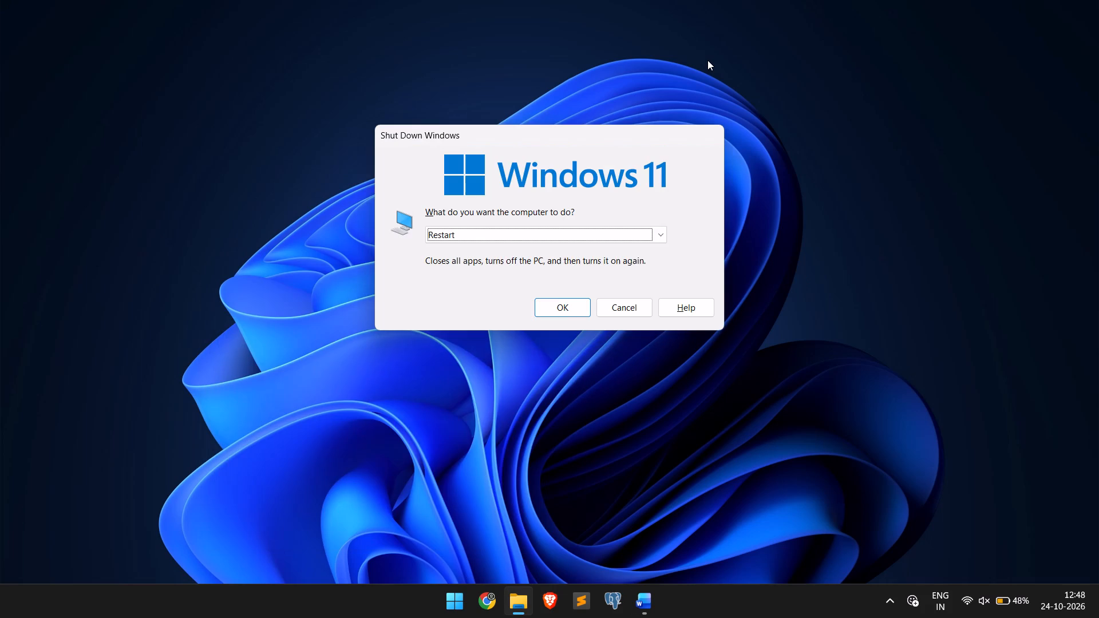